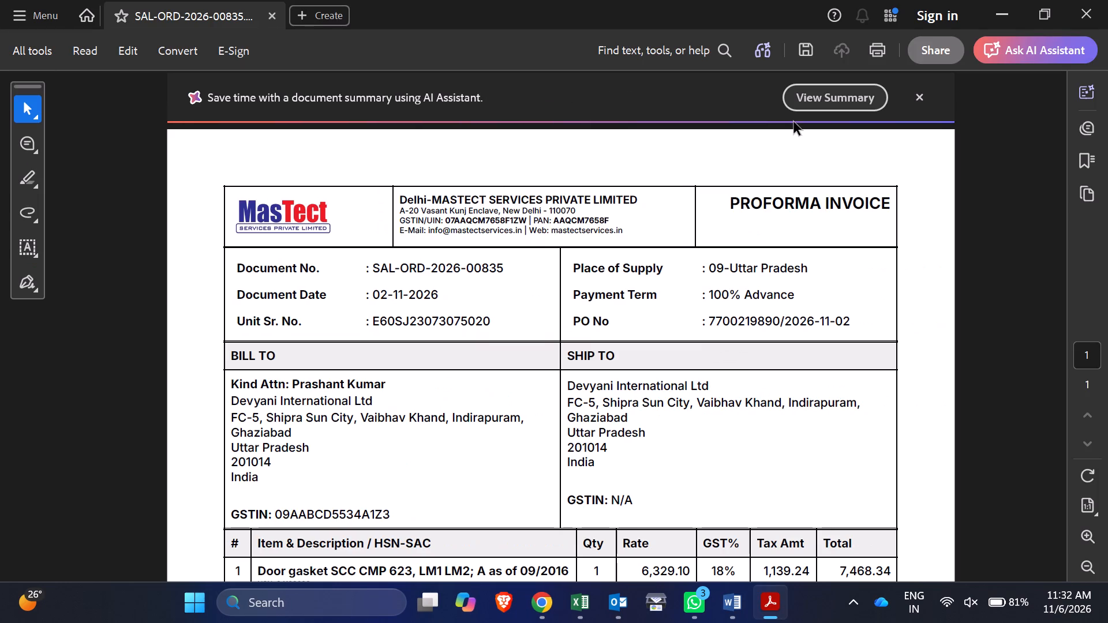
{"action": "left_click", "coordinate": [918, 96]}
{"action": "scroll", "coordinate": [728, 304], "scroll_direction": "down", "scroll_amount": 1}
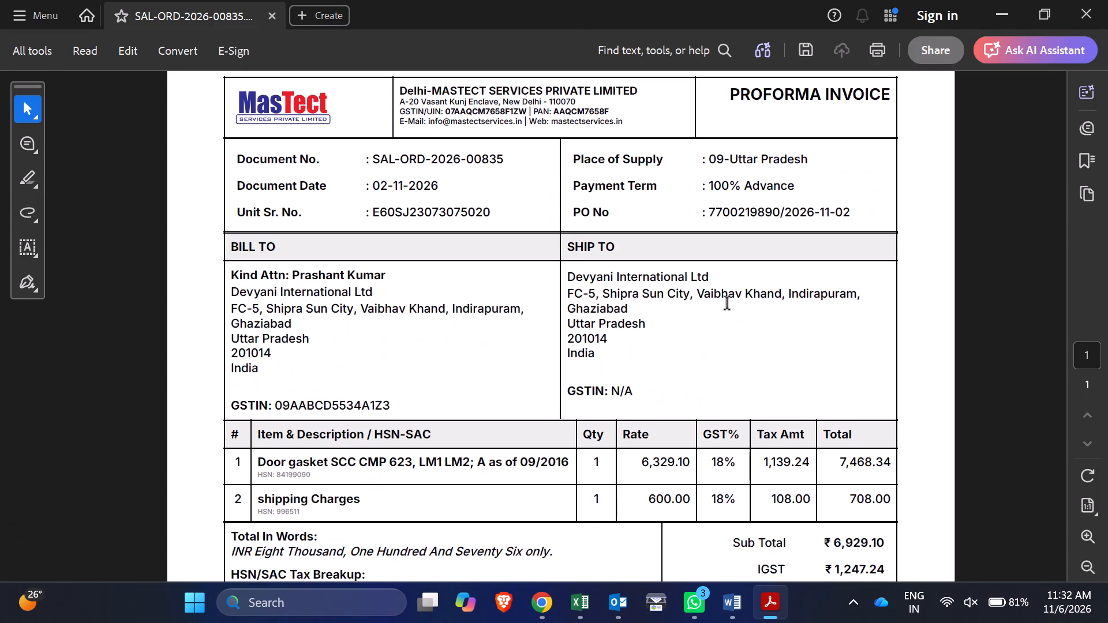
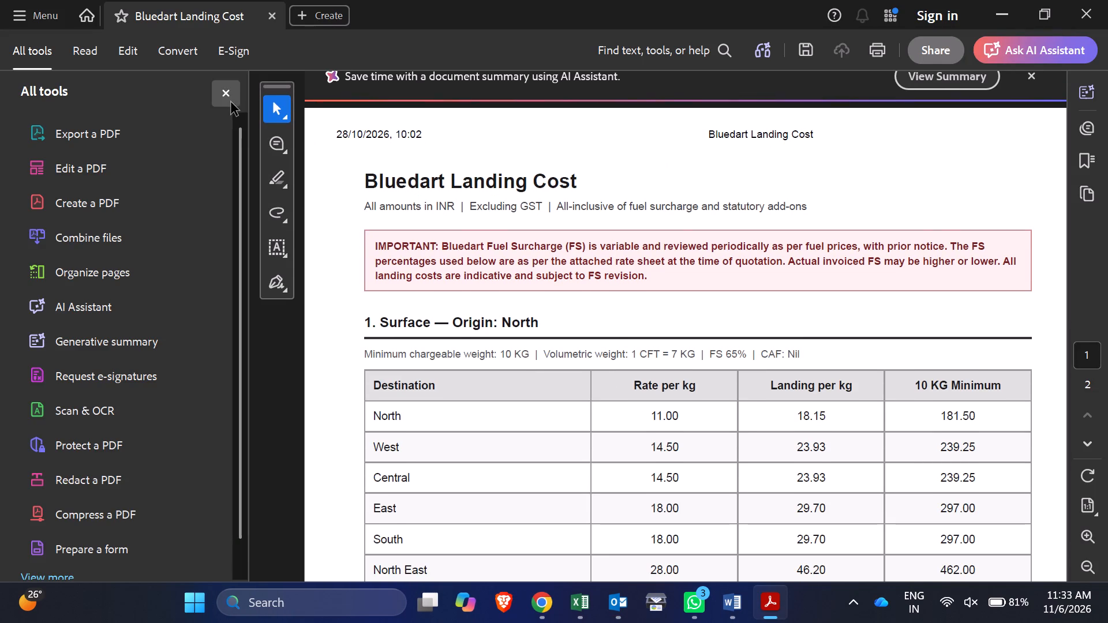
Dismiss the document summary suggestion and examine the surface rates from origin North and the add-on charges in the Bluedart Landing Cost document.
{"action": "scroll", "coordinate": [875, 119], "scroll_direction": "up", "scroll_amount": 2}
{"action": "left_click", "coordinate": [924, 98]}
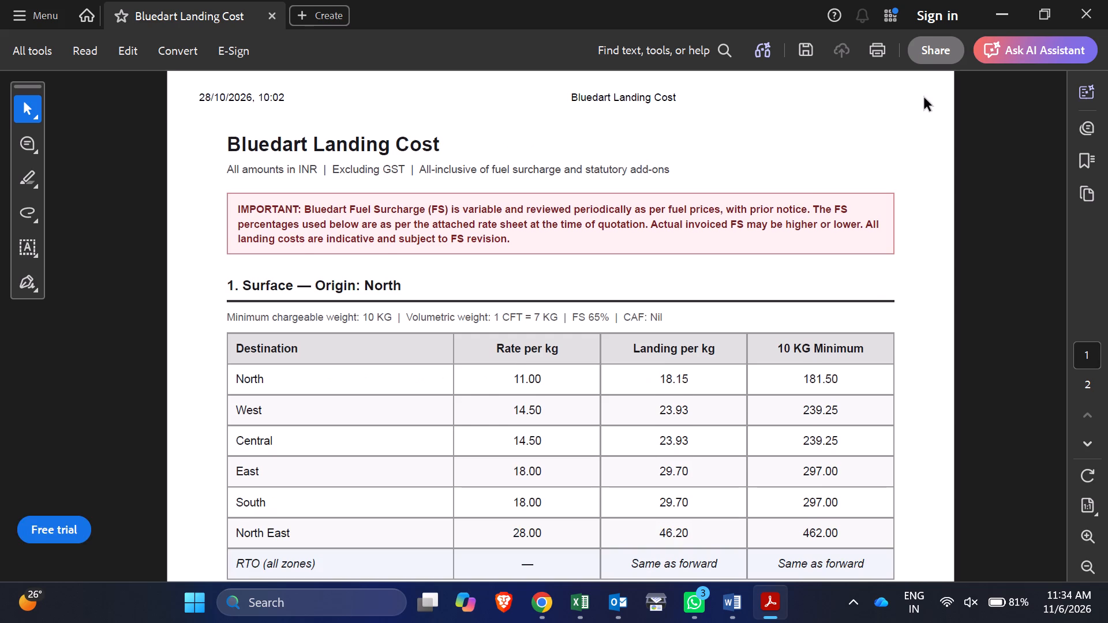
{"action": "scroll", "coordinate": [754, 248], "scroll_direction": "down", "scroll_amount": 3}
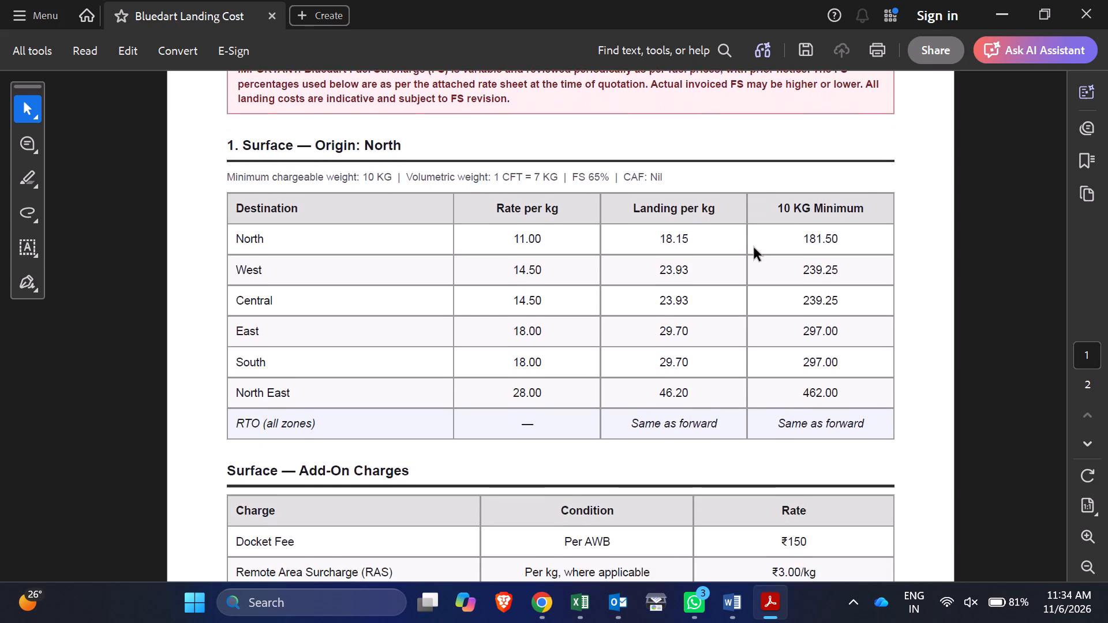
{"action": "scroll", "coordinate": [754, 248], "scroll_direction": "down", "scroll_amount": 2}
{"action": "scroll", "coordinate": [754, 248], "scroll_direction": "up", "scroll_amount": 1}
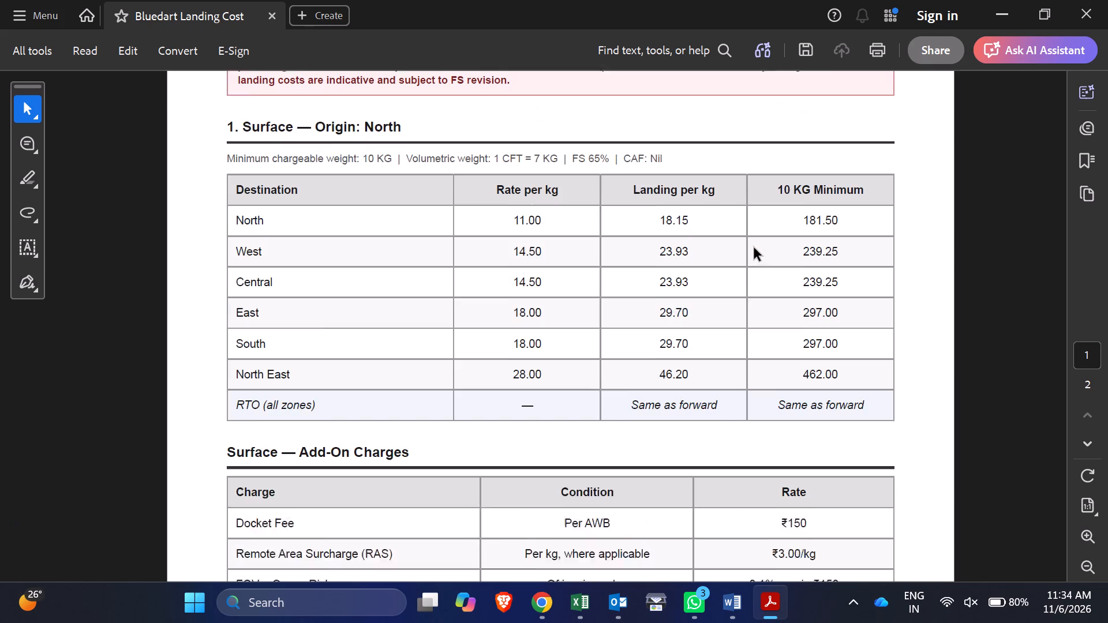
{"action": "scroll", "coordinate": [754, 248], "scroll_direction": "up", "scroll_amount": 4}
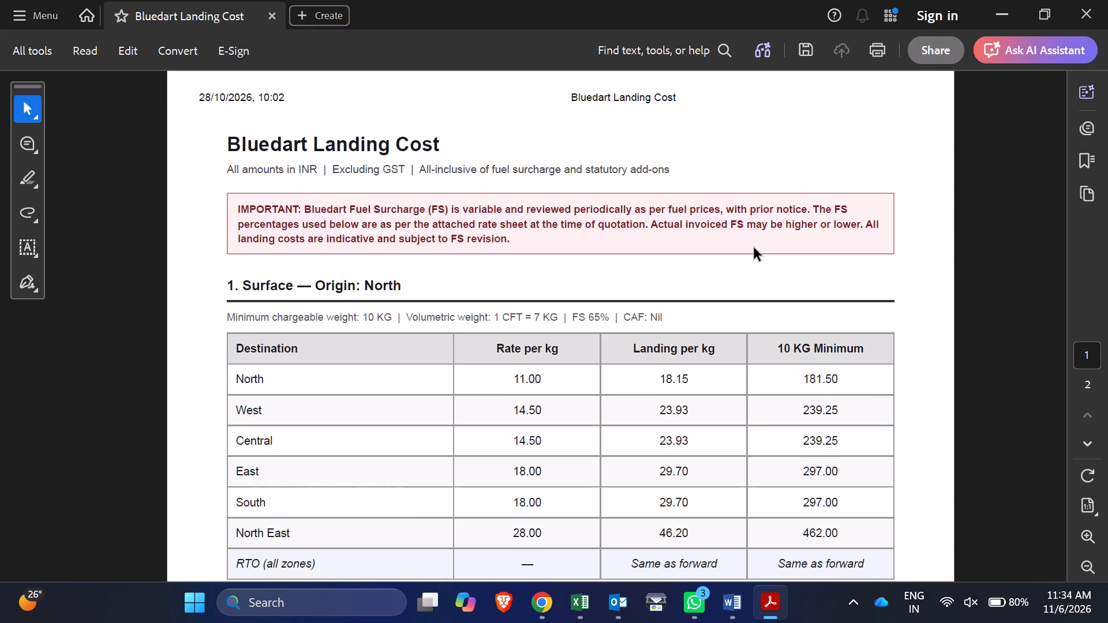
{"action": "scroll", "coordinate": [754, 248], "scroll_direction": "up", "scroll_amount": 1}
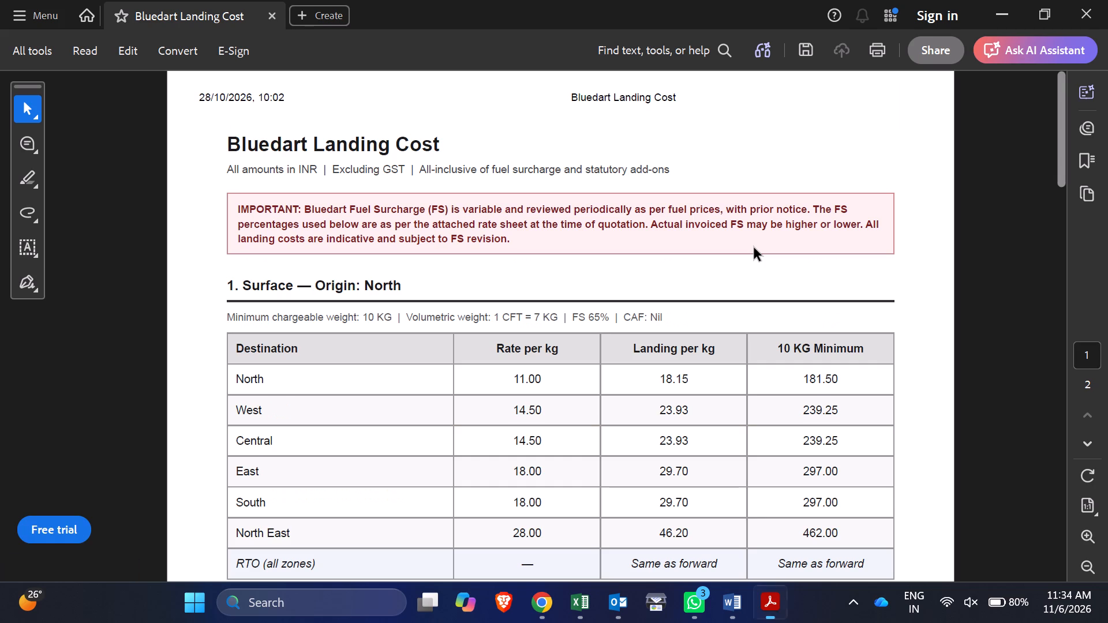
Review the Surface rates from origin North and the Surface add-on charges, marking the To-Pay Charges row while reading.
{"action": "scroll", "coordinate": [567, 337], "scroll_direction": "down", "scroll_amount": 1}
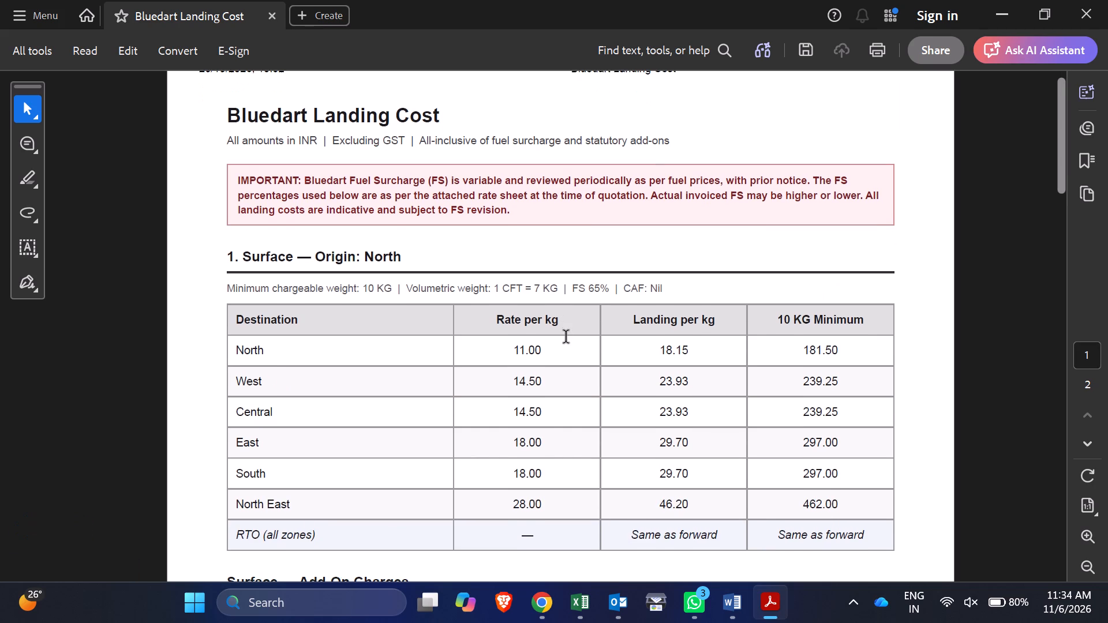
{"action": "scroll", "coordinate": [567, 337], "scroll_direction": "down", "scroll_amount": 3}
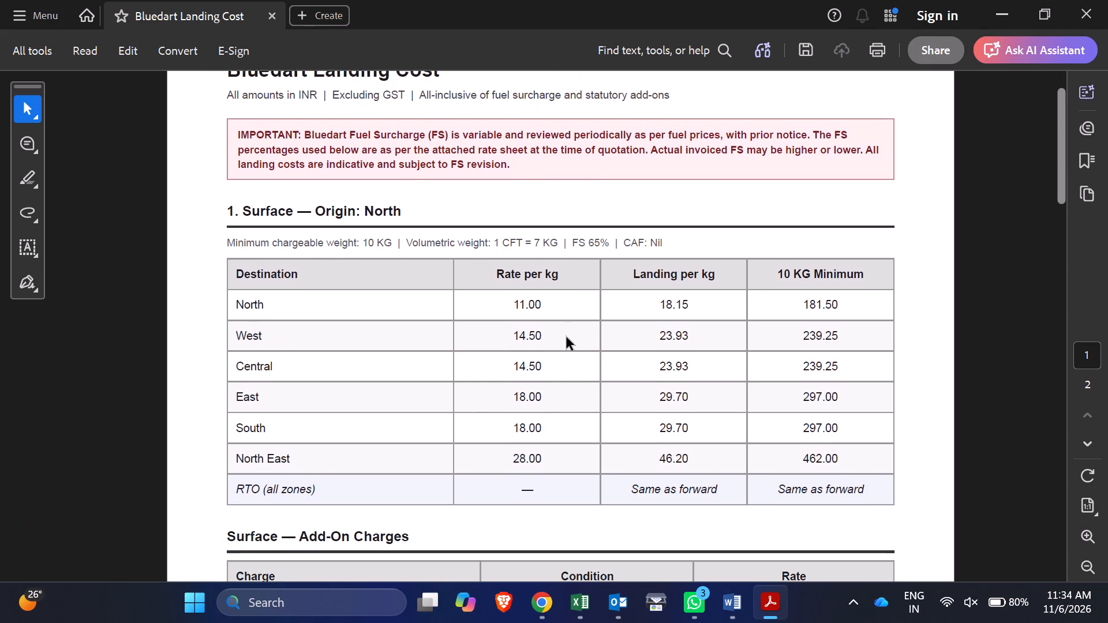
{"action": "scroll", "coordinate": [567, 337], "scroll_direction": "down", "scroll_amount": 4}
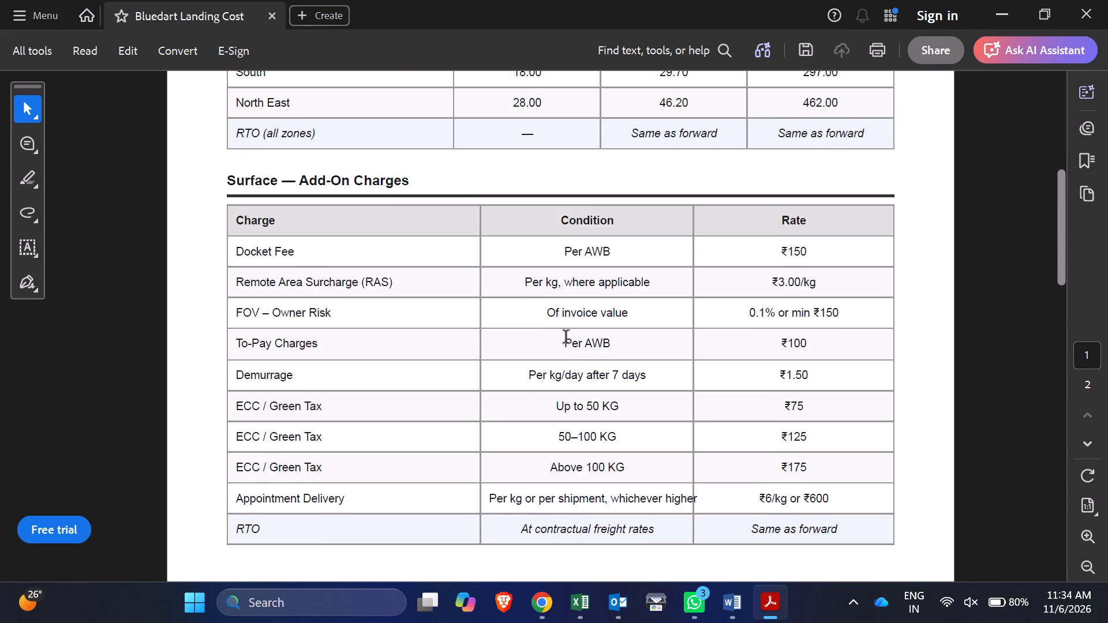
{"action": "triple_click", "coordinate": [306, 350]}
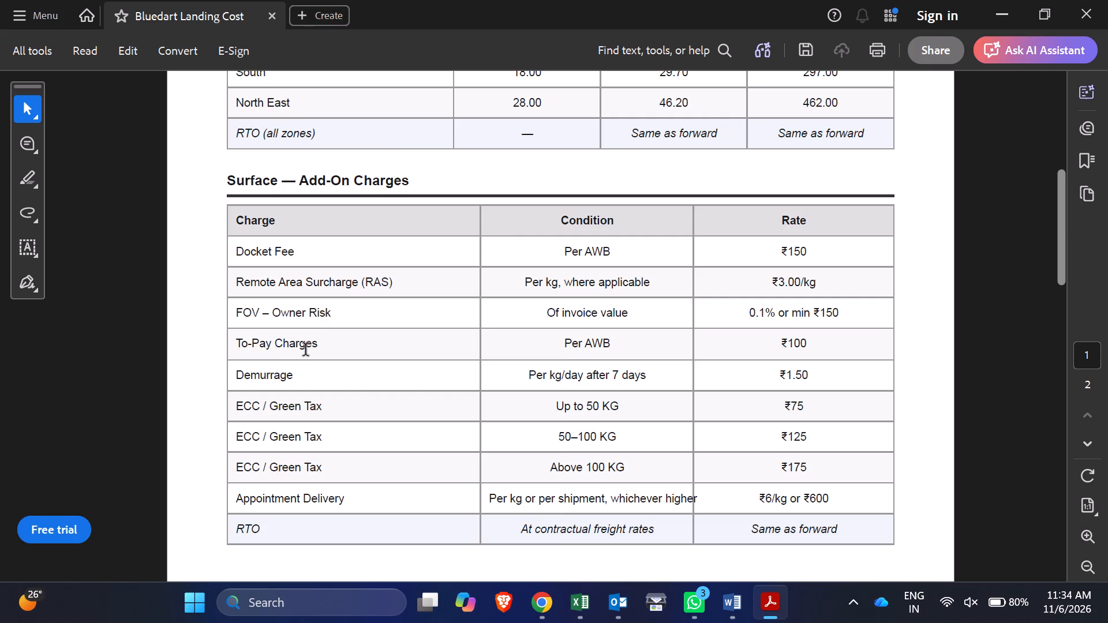
{"action": "double_click", "coordinate": [262, 347]}
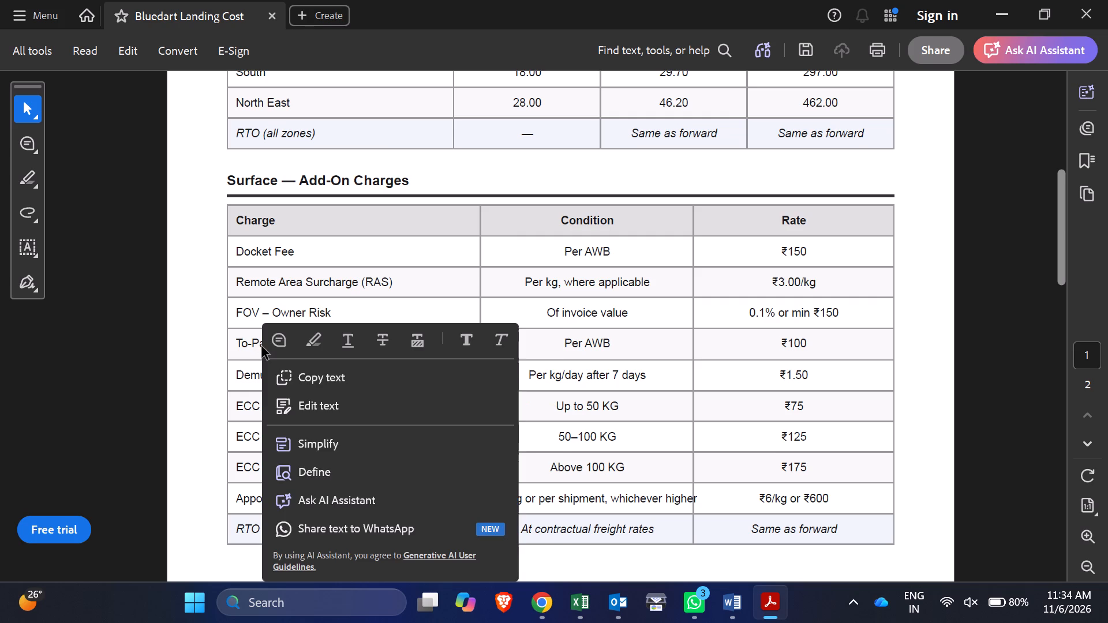
{"action": "double_click", "coordinate": [241, 347]}
{"action": "left_click", "coordinate": [241, 347]}
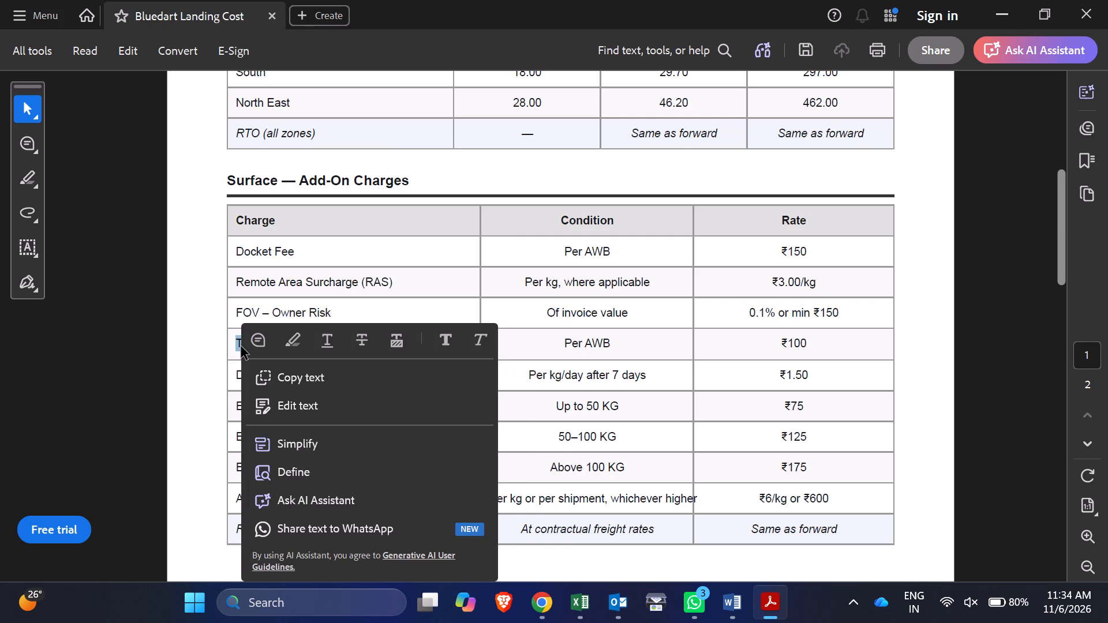
{"action": "left_click", "coordinate": [577, 260]}
Compare the Surface destination rates with the full add-on charges table, from the document heading to the end of page 1.
{"action": "scroll", "coordinate": [577, 260], "scroll_direction": "up", "scroll_amount": 3}
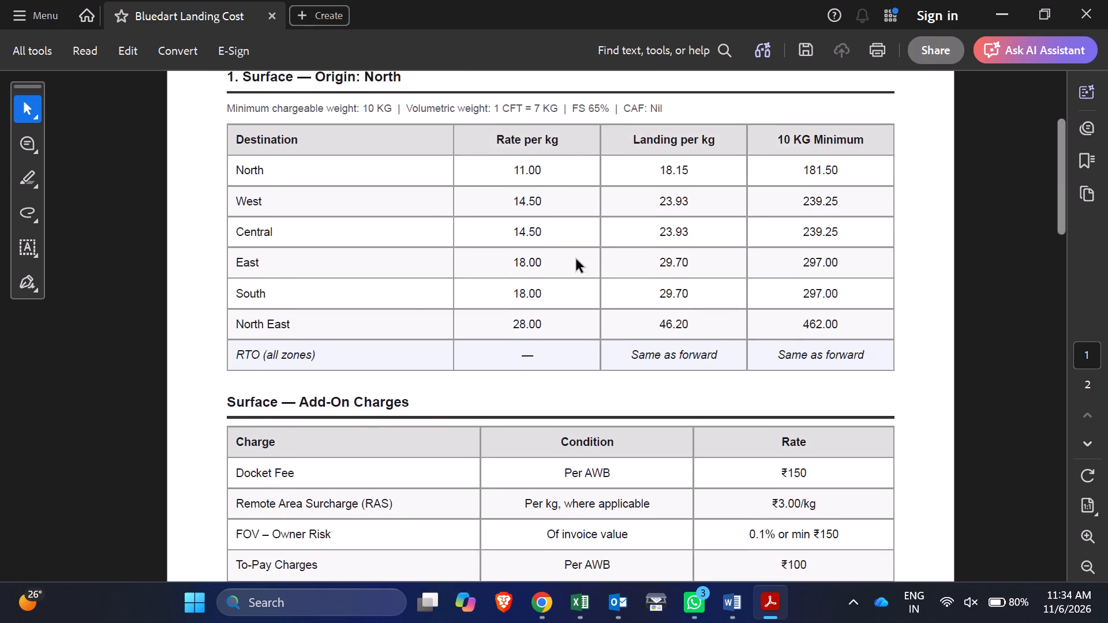
{"action": "scroll", "coordinate": [577, 260], "scroll_direction": "up", "scroll_amount": 6}
{"action": "scroll", "coordinate": [577, 260], "scroll_direction": "down", "scroll_amount": 3}
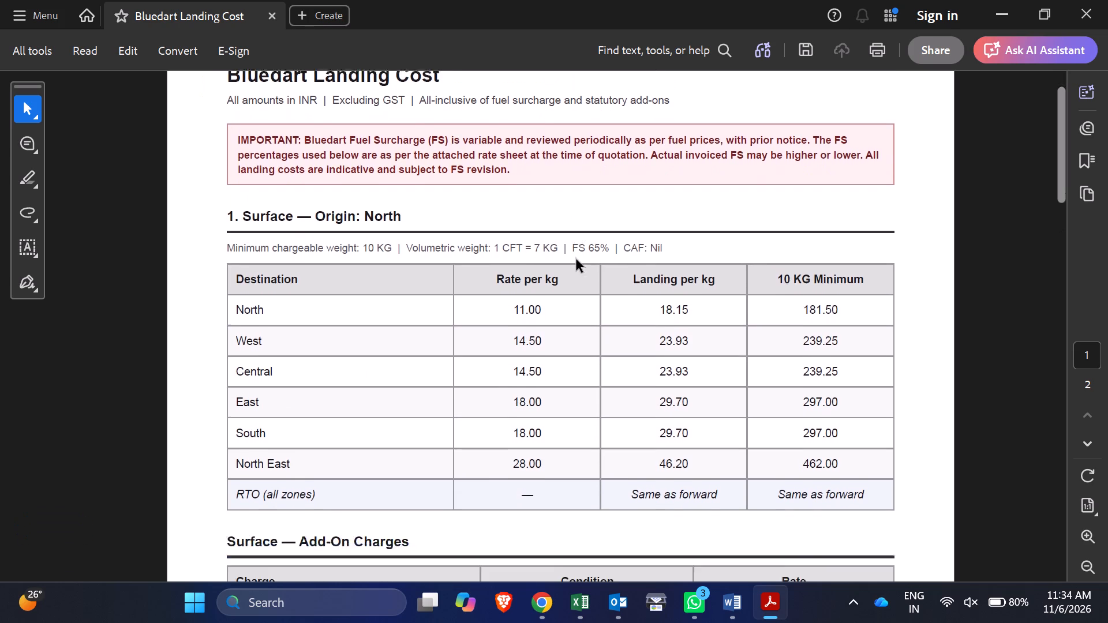
{"action": "scroll", "coordinate": [577, 260], "scroll_direction": "down", "scroll_amount": 4}
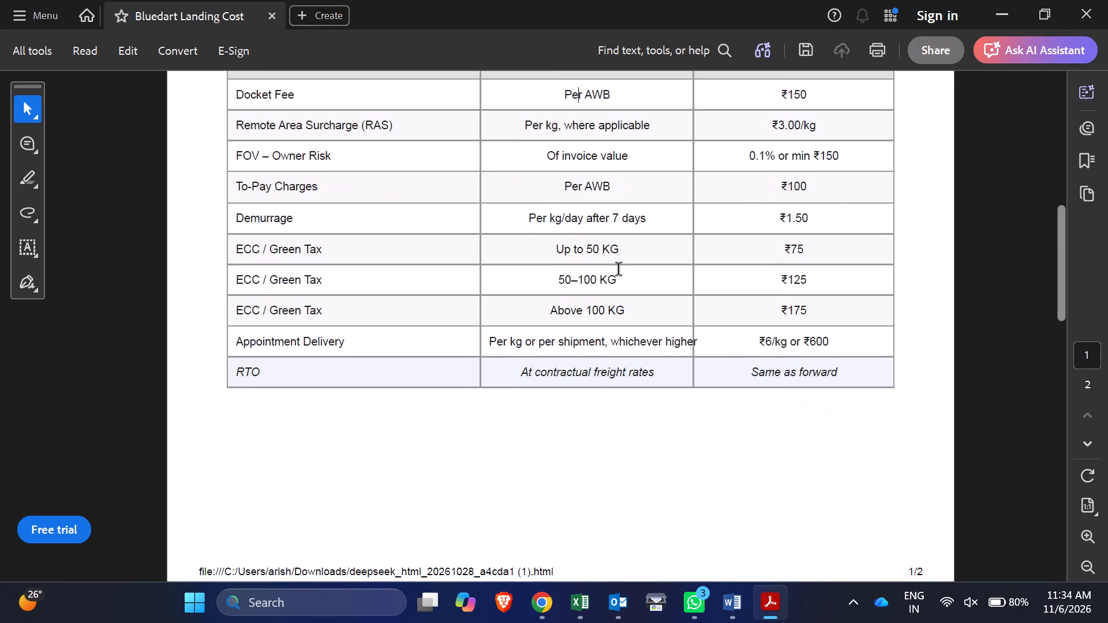
{"action": "scroll", "coordinate": [661, 283], "scroll_direction": "down", "scroll_amount": 1}
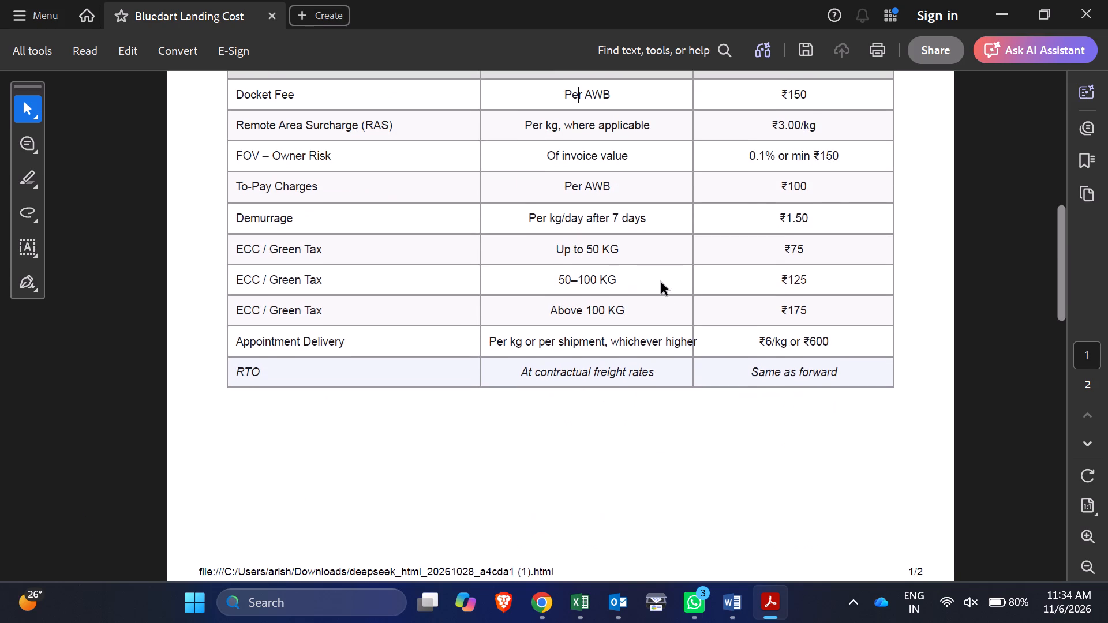
{"action": "scroll", "coordinate": [661, 283], "scroll_direction": "down", "scroll_amount": 1}
{"action": "scroll", "coordinate": [661, 283], "scroll_direction": "up", "scroll_amount": 1}
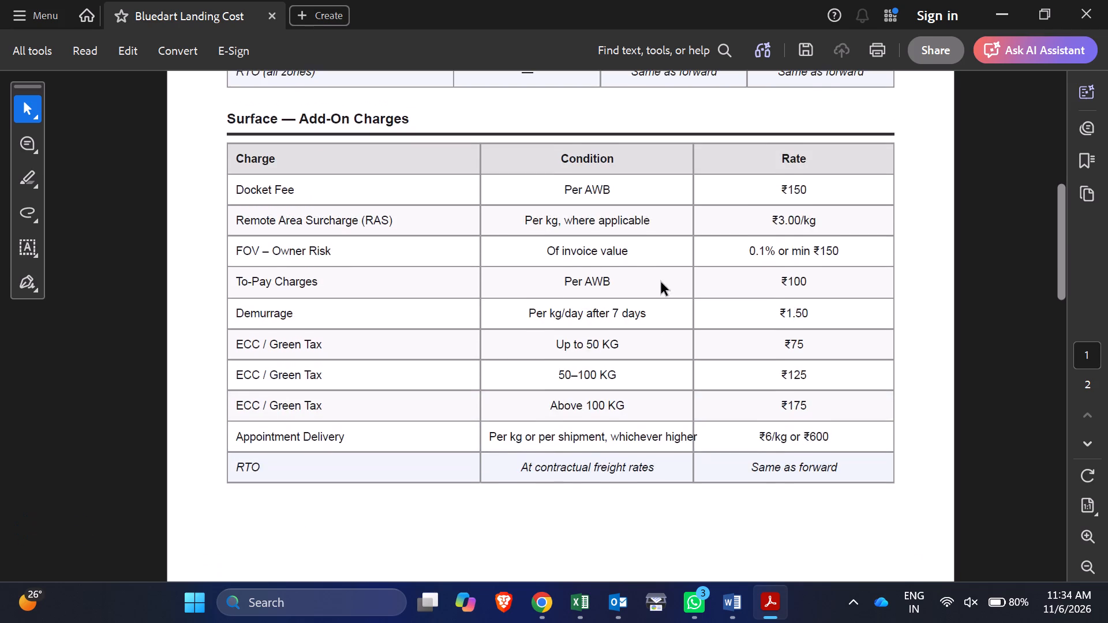
{"action": "scroll", "coordinate": [661, 283], "scroll_direction": "up", "scroll_amount": 7}
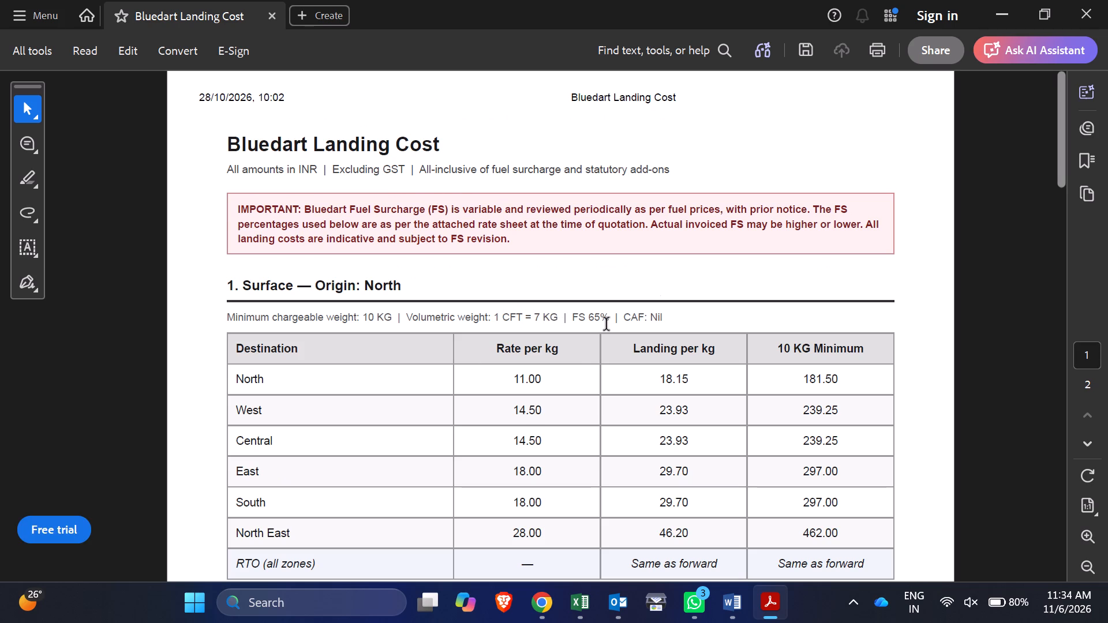
Reread the Surface origin North table, examining the per-kg rate, landing cost and 10 KG minimum for each destination.
{"action": "scroll", "coordinate": [573, 431], "scroll_direction": "down", "scroll_amount": 1}
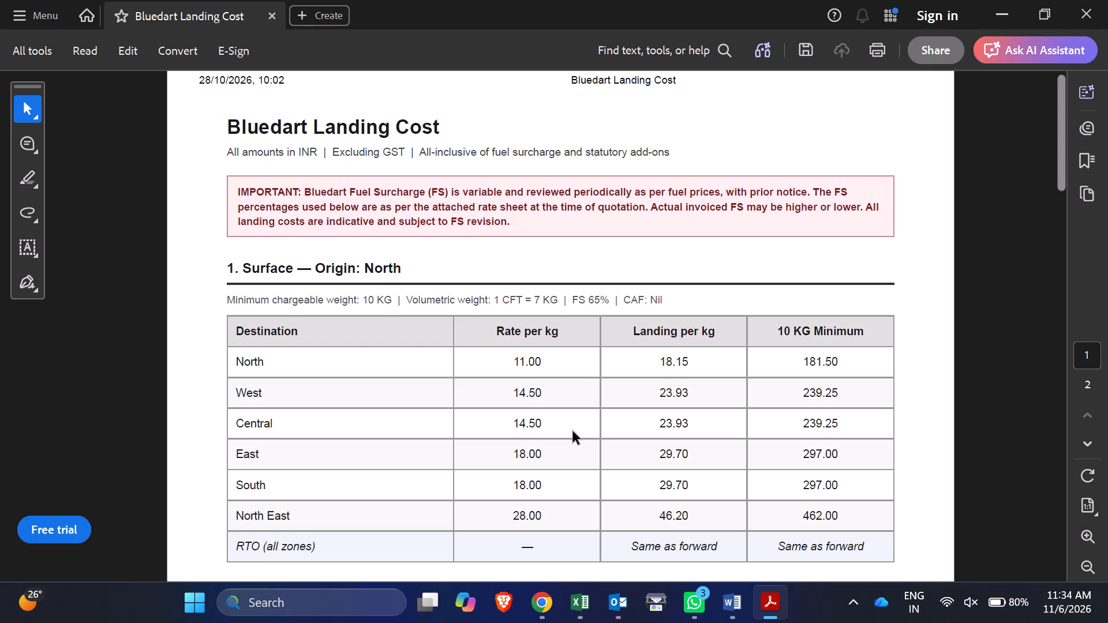
{"action": "scroll", "coordinate": [573, 431], "scroll_direction": "down", "scroll_amount": 1}
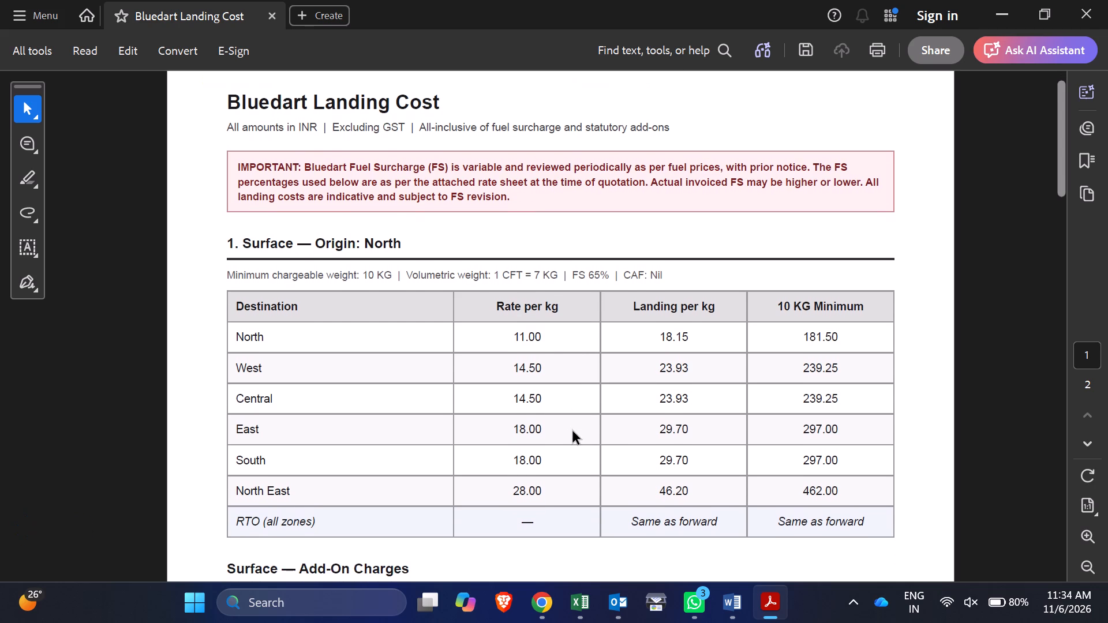
{"action": "scroll", "coordinate": [540, 468], "scroll_direction": "down", "scroll_amount": 1}
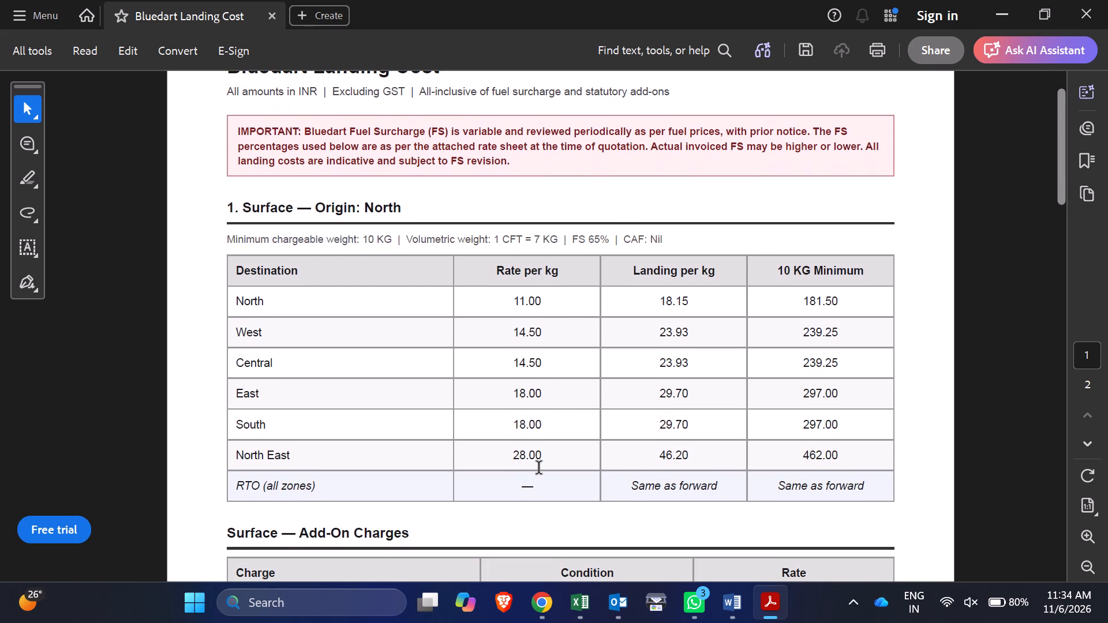
{"action": "scroll", "coordinate": [540, 468], "scroll_direction": "down", "scroll_amount": 2}
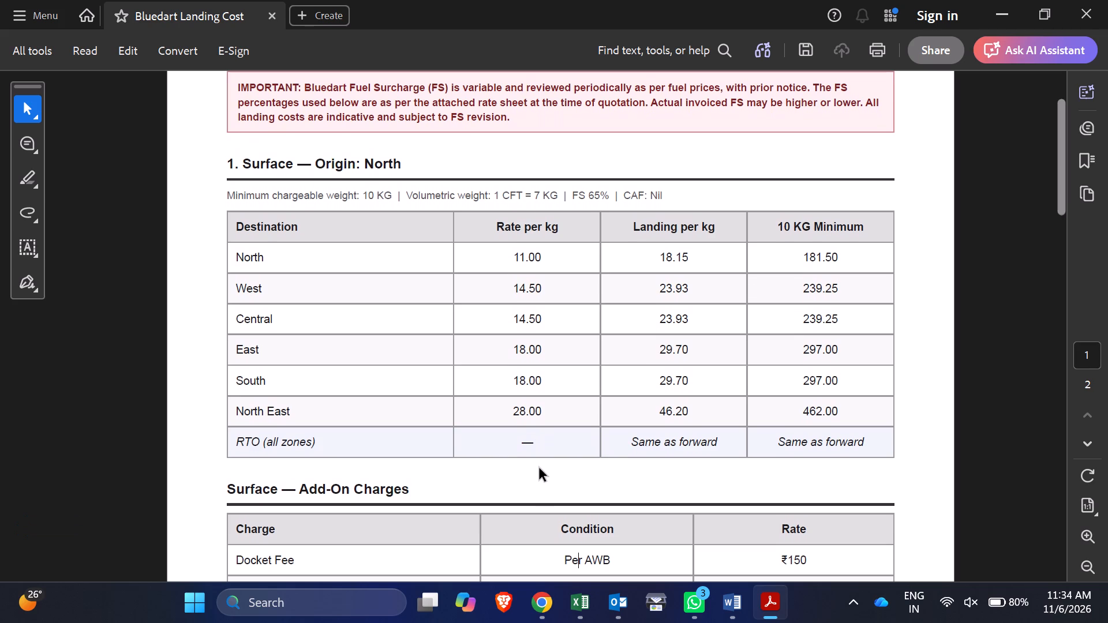
Examine the Surface add-on charges table again, focusing on the Docket Fee row and its per-AWB condition.
{"action": "scroll", "coordinate": [540, 468], "scroll_direction": "down", "scroll_amount": 1}
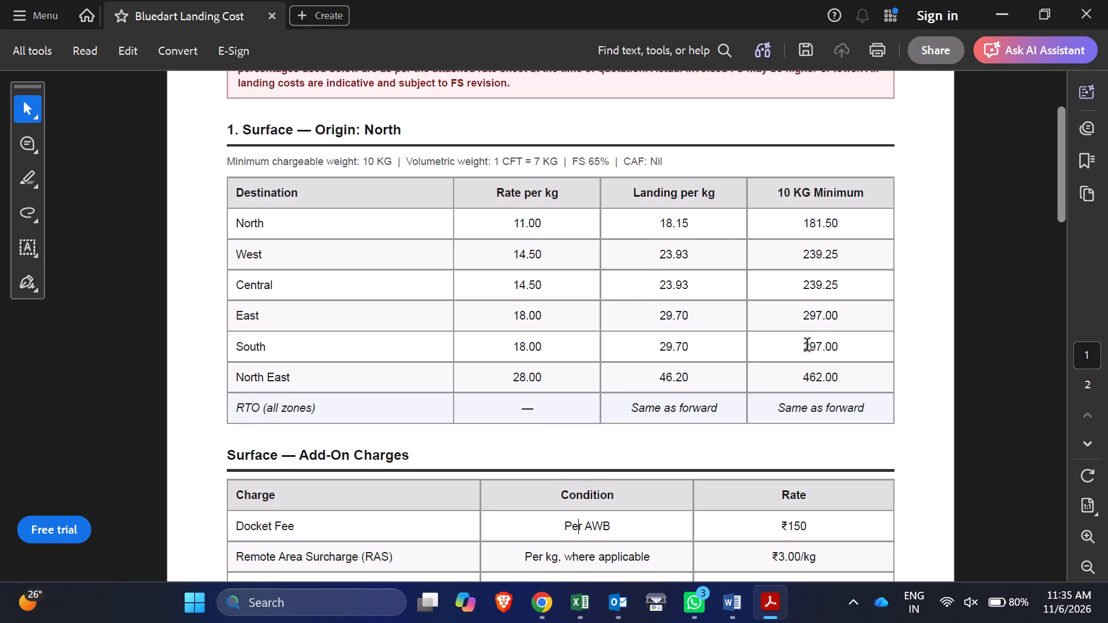
{"action": "scroll", "coordinate": [808, 346], "scroll_direction": "down", "scroll_amount": 4}
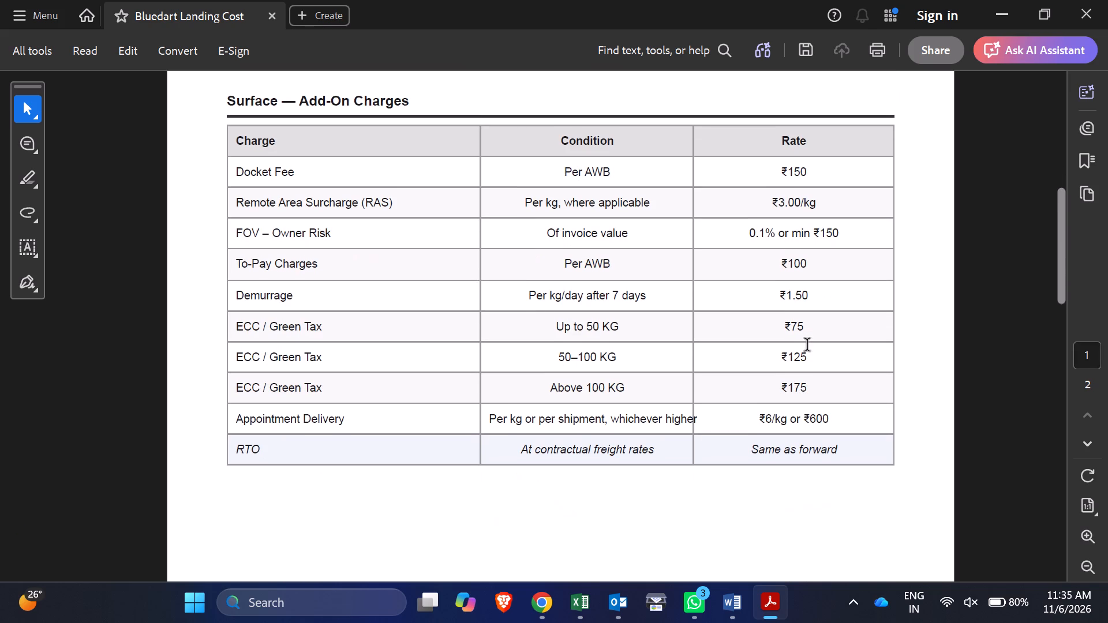
{"action": "scroll", "coordinate": [808, 346], "scroll_direction": "down", "scroll_amount": 1}
{"action": "left_click", "coordinate": [607, 171]}
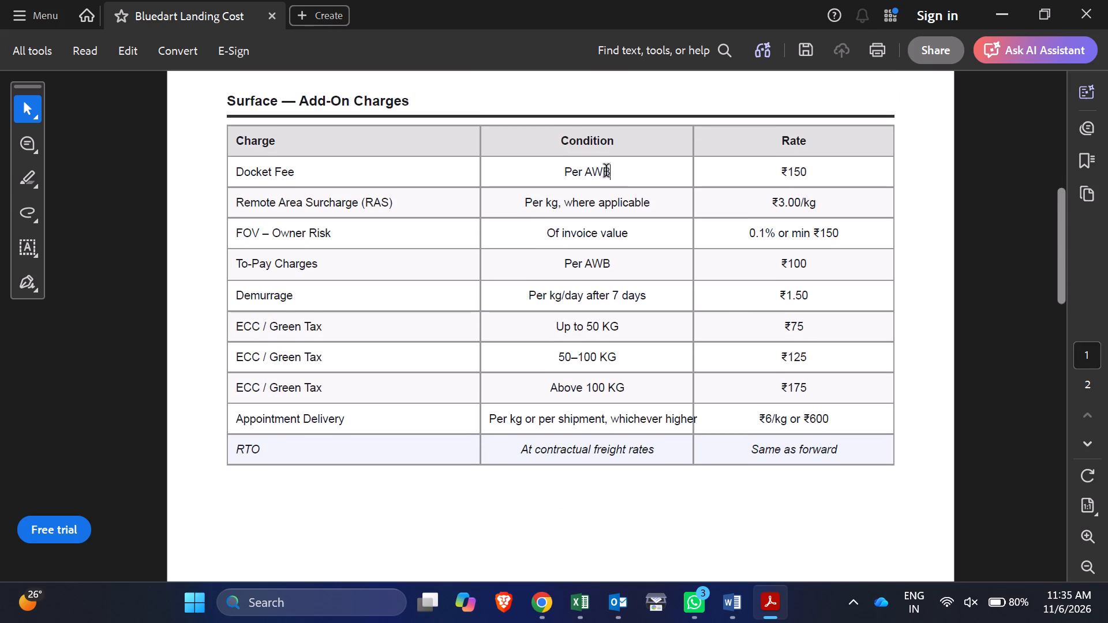
{"action": "left_click", "coordinate": [600, 172]}
{"action": "left_click", "coordinate": [564, 175]}
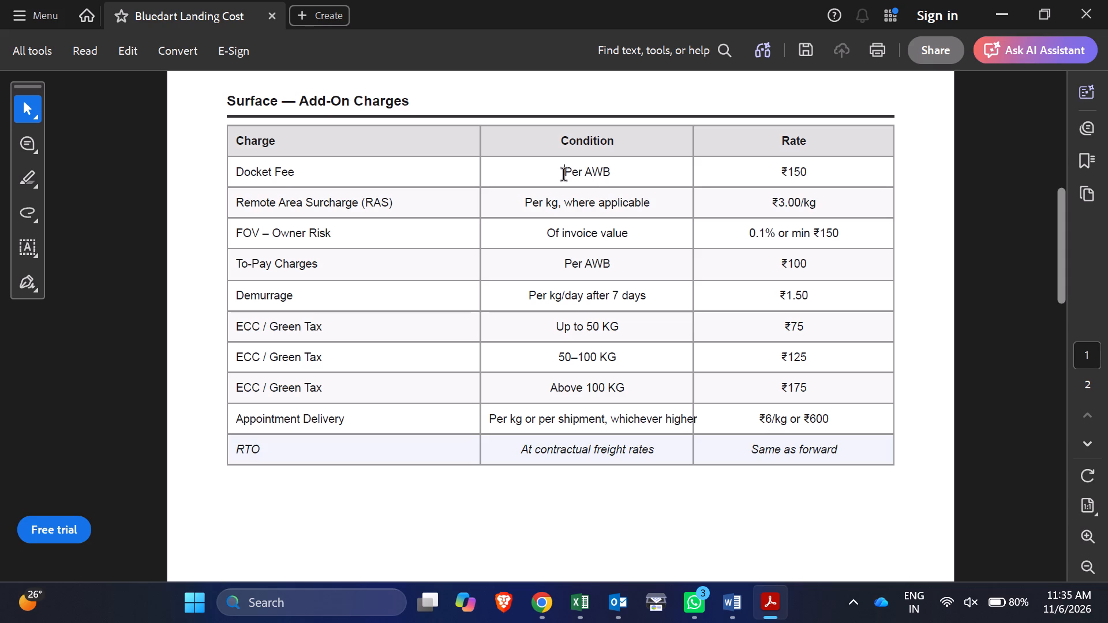
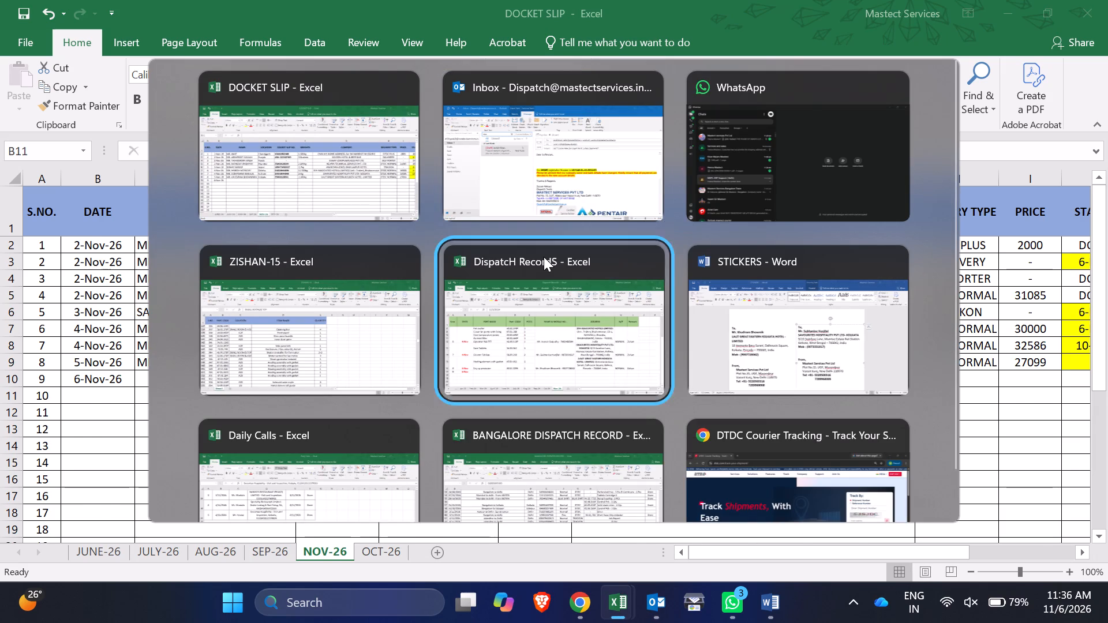
Switch to the ZISHAN-15 workbook in Excel and open Find to search its parts list.
{"action": "key", "text": "alt+Left"}
{"action": "key", "text": "ctrl+f"}
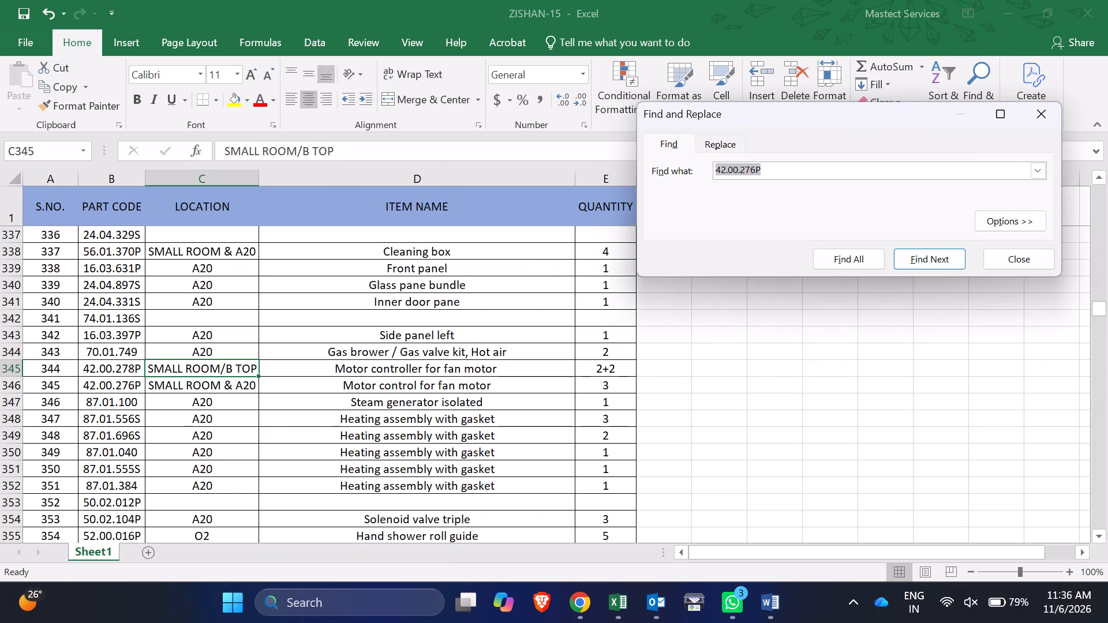
Search the parts sheet for part code 87.01.016, checking for repeated entries.
{"action": "key", "text": "BackSpace"}
{"action": "left_click_drag", "start_coordinate": [845, 114], "coordinate": [849, 57]}
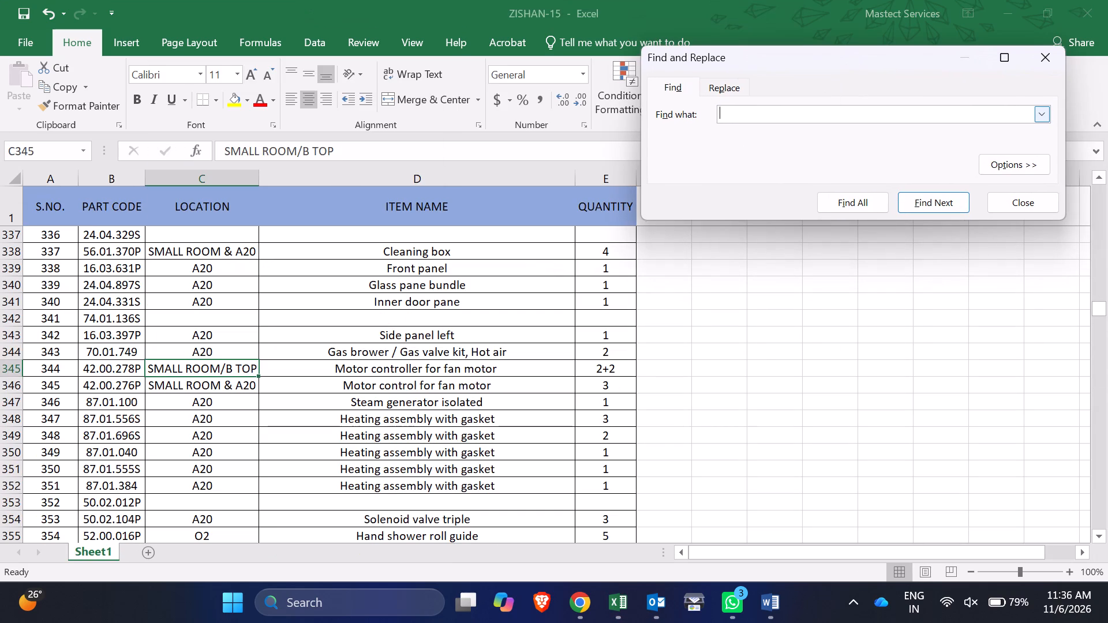
{"action": "type", "text": "87.01."}
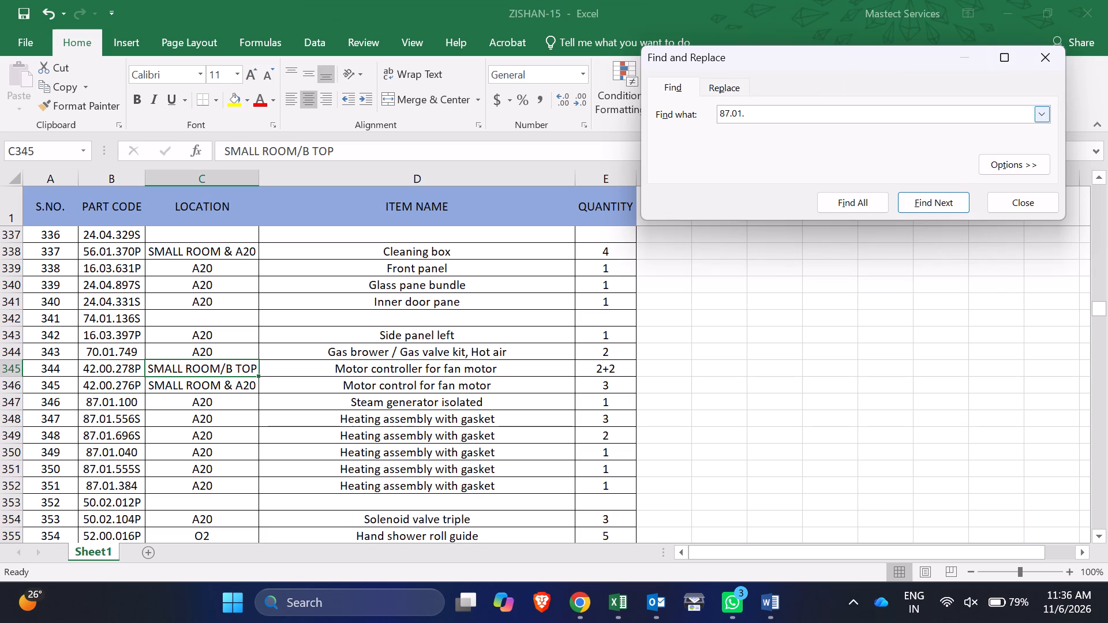
{"action": "type", "text": "016"}
{"action": "key", "text": "Return"}
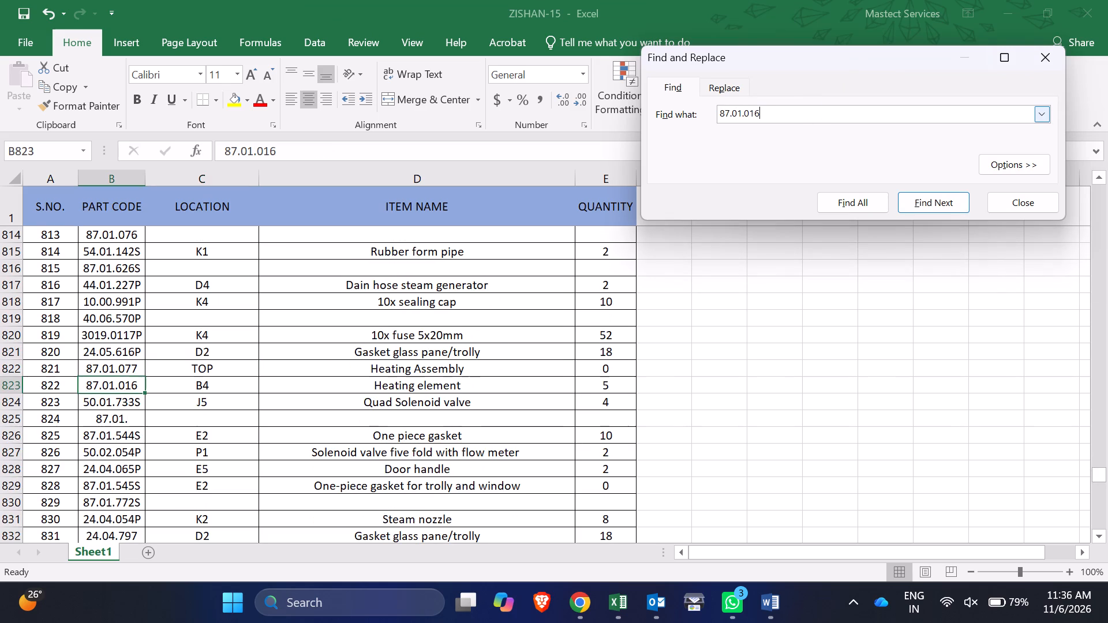
{"action": "key", "text": "Return"}
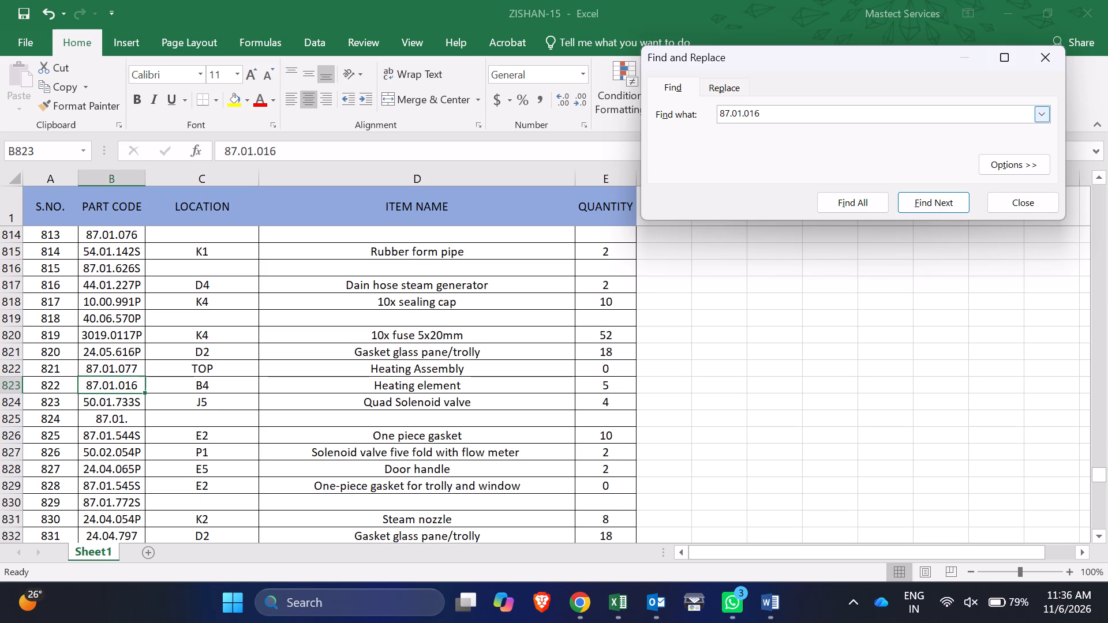
{"action": "key", "text": "Return"}
{"action": "key", "text": "Return"}
{"action": "key", "text": "Return"}
{"action": "key", "text": "Return"}
{"action": "key", "text": "Return"}
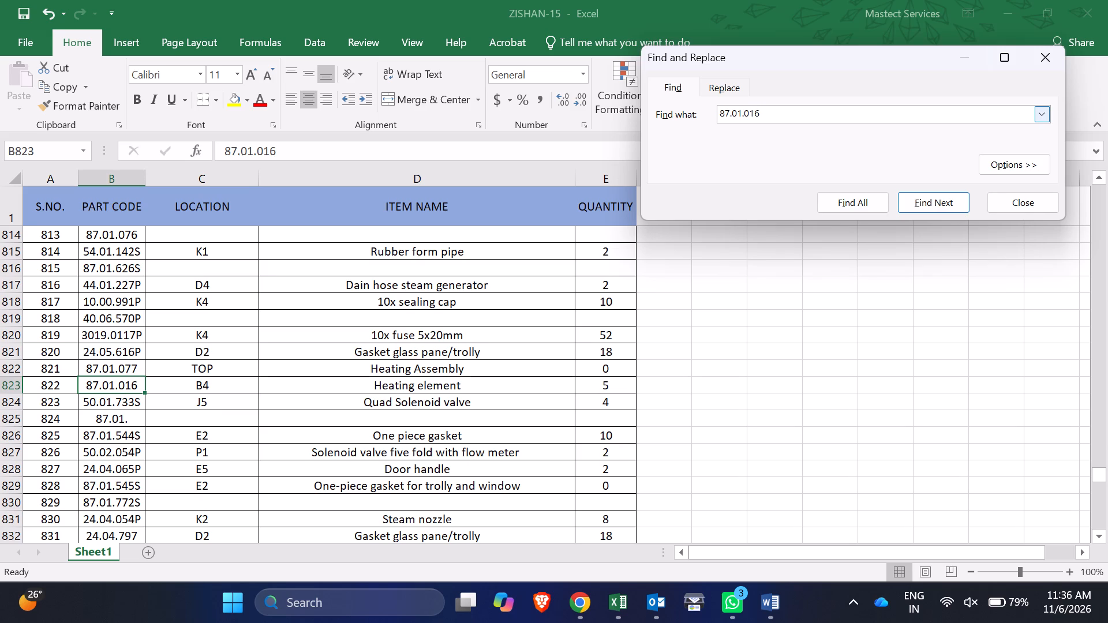
Search the parts sheet for part code 87.01.078.
{"action": "left_click", "coordinate": [813, 112]}
{"action": "key", "text": "BackSpace"}
{"action": "key", "text": "BackSpace"}
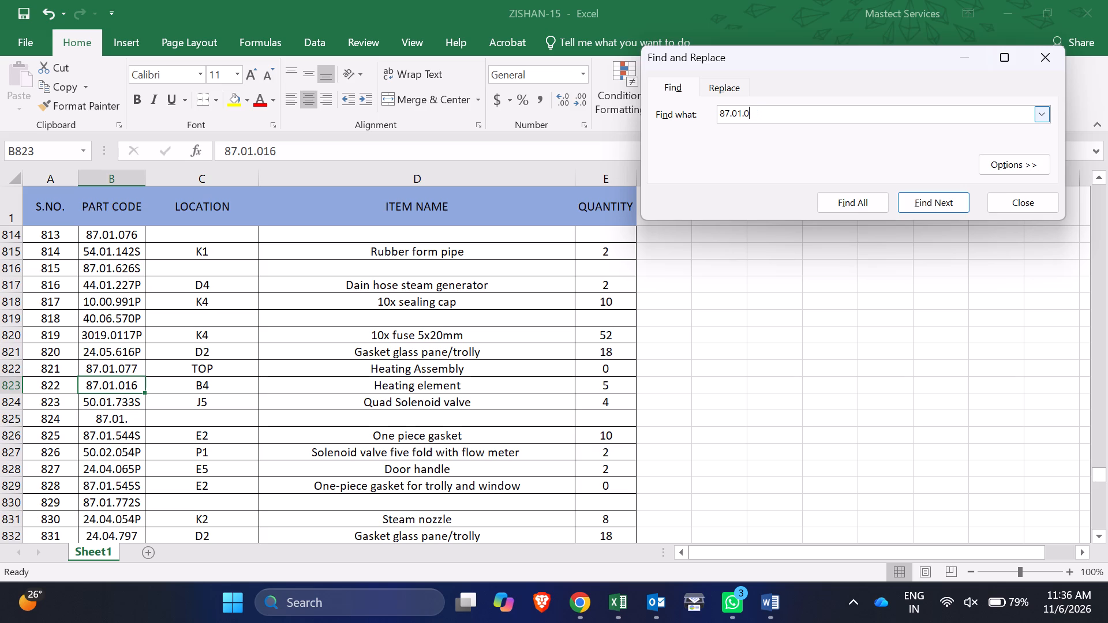
{"action": "type", "text": "78"}
{"action": "key", "text": "Return"}
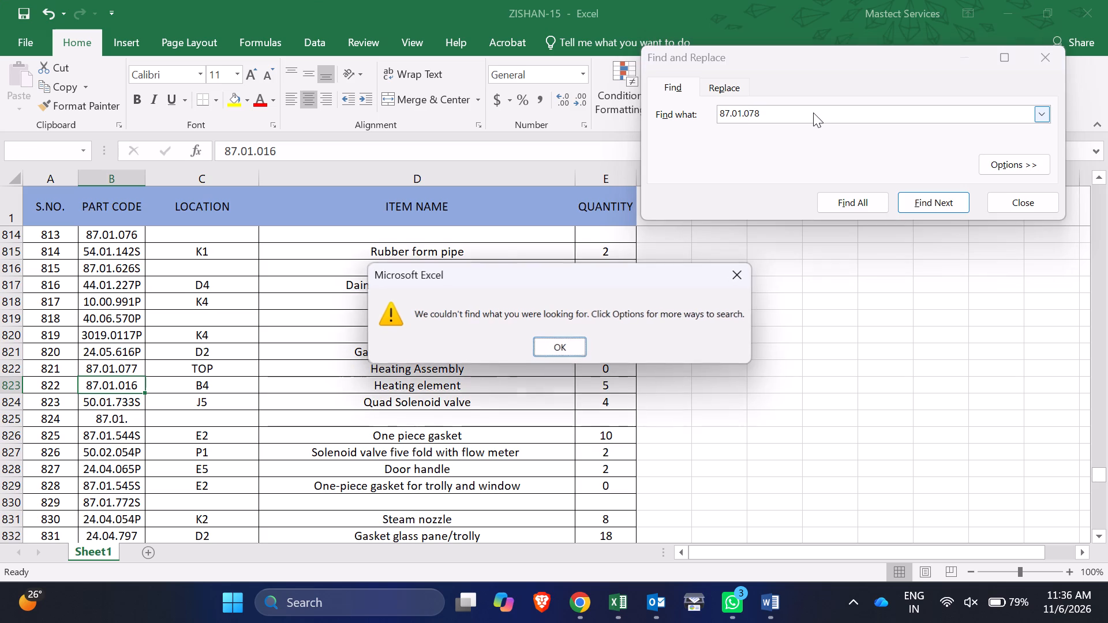
{"action": "key", "text": "Return"}
{"action": "key", "text": "Return"}
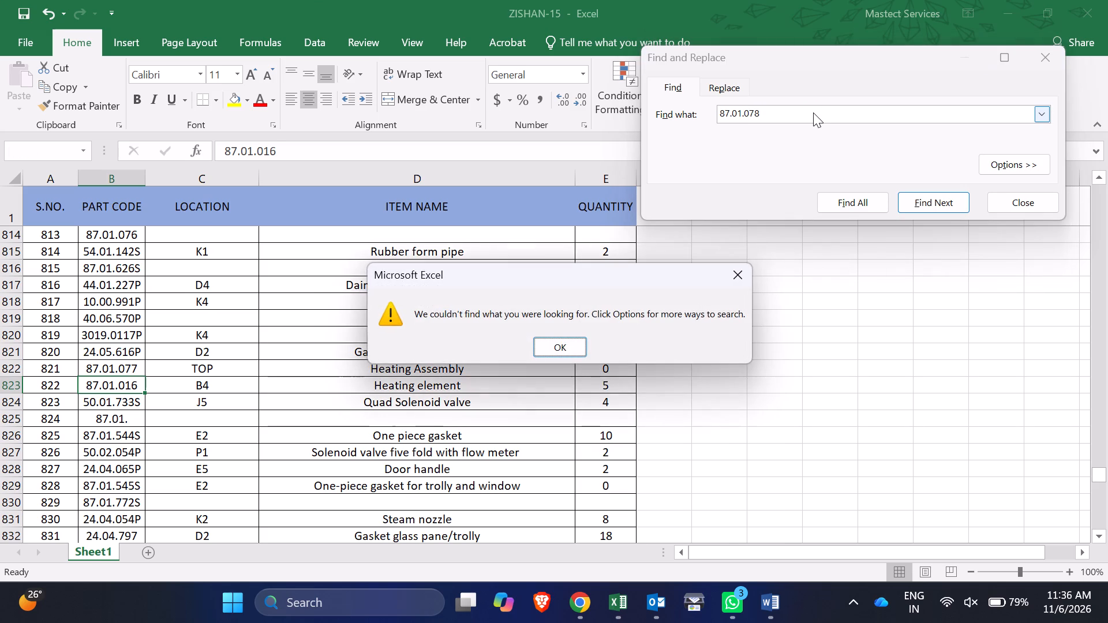
{"action": "key", "text": "Return"}
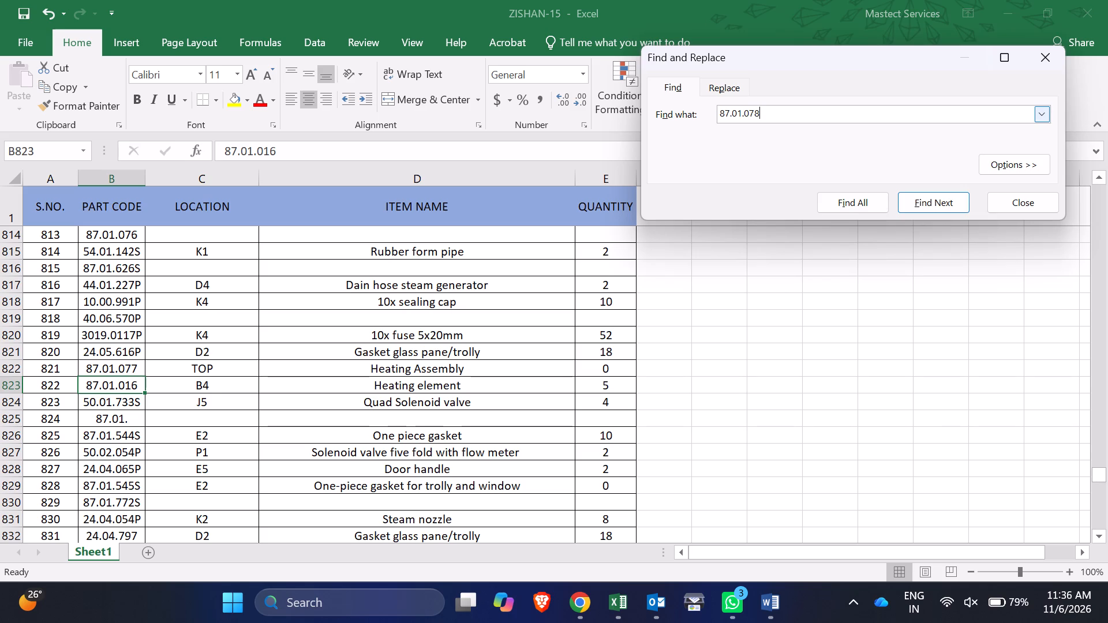
Move the searched code 87.01.078 from the search term into empty cell H817 beside the parts table and save the workbook.
{"action": "double_click", "coordinate": [813, 112]}
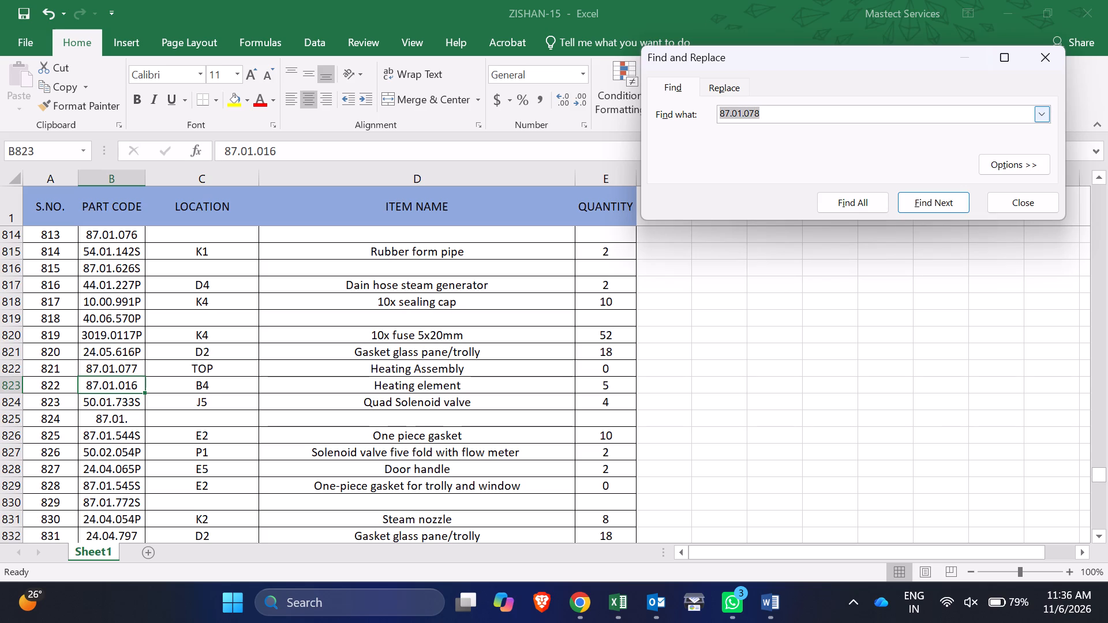
{"action": "key", "text": "ctrl+x"}
{"action": "key", "text": "ctrl+z"}
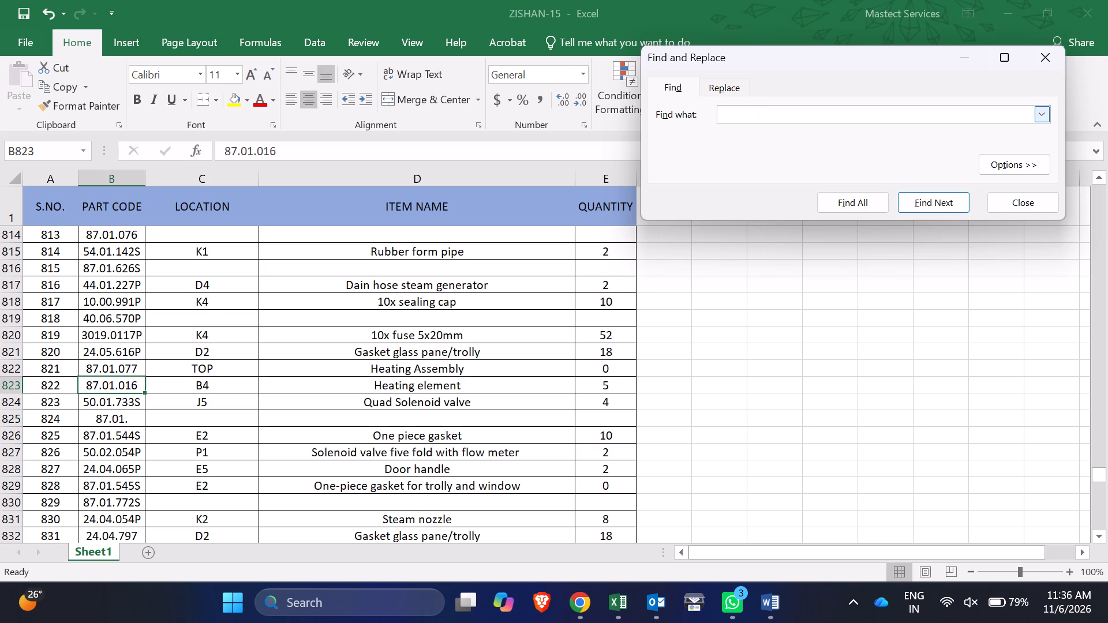
{"action": "left_click", "coordinate": [770, 282]}
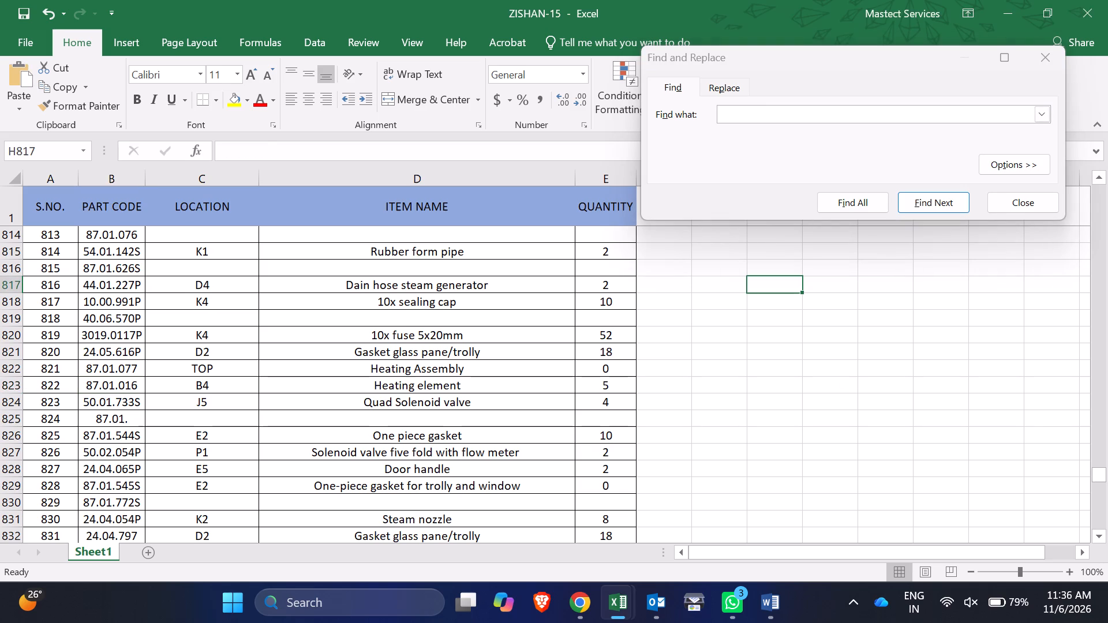
{"action": "key", "text": "ctrl+v"}
{"action": "left_click", "coordinate": [851, 374]}
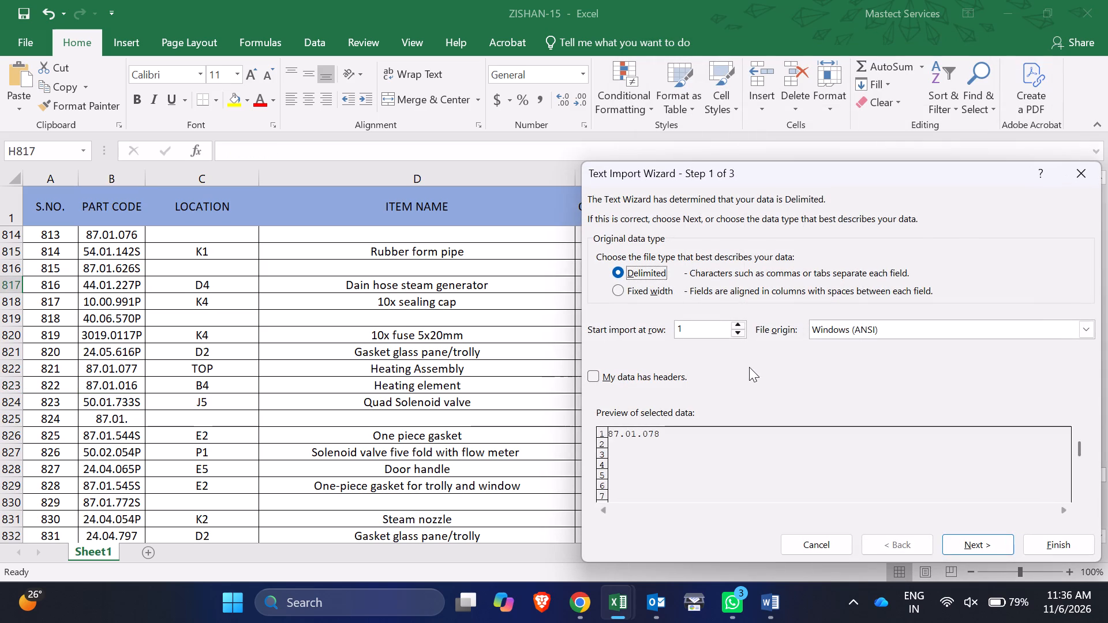
{"action": "left_click", "coordinate": [1070, 178]}
{"action": "left_click", "coordinate": [854, 320]}
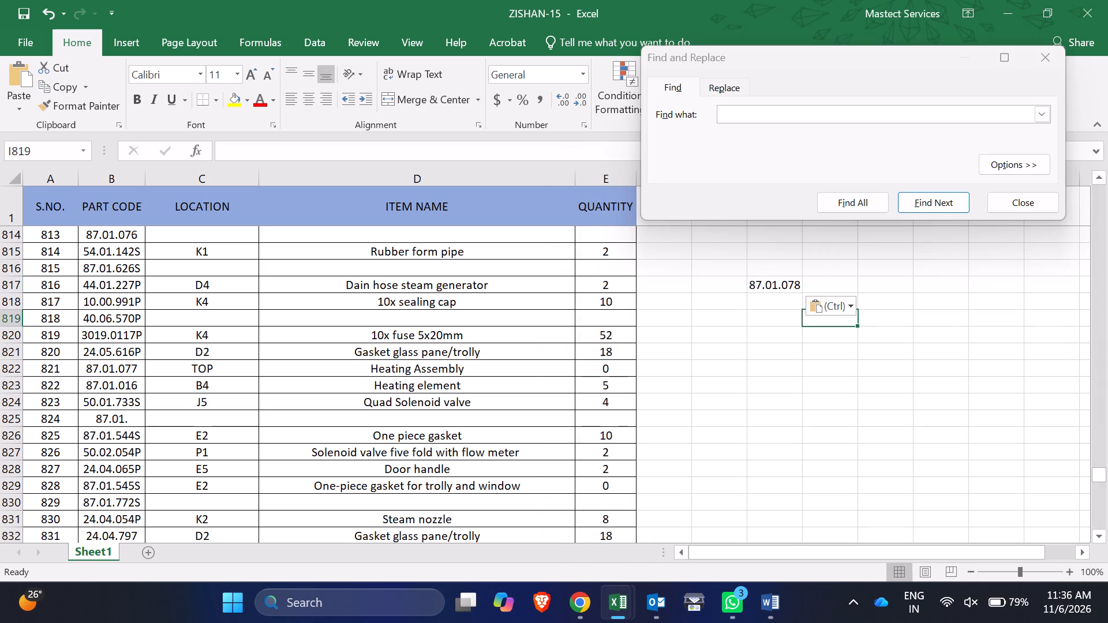
{"action": "left_click", "coordinate": [922, 308]}
{"action": "key", "text": "ctrl+s"}
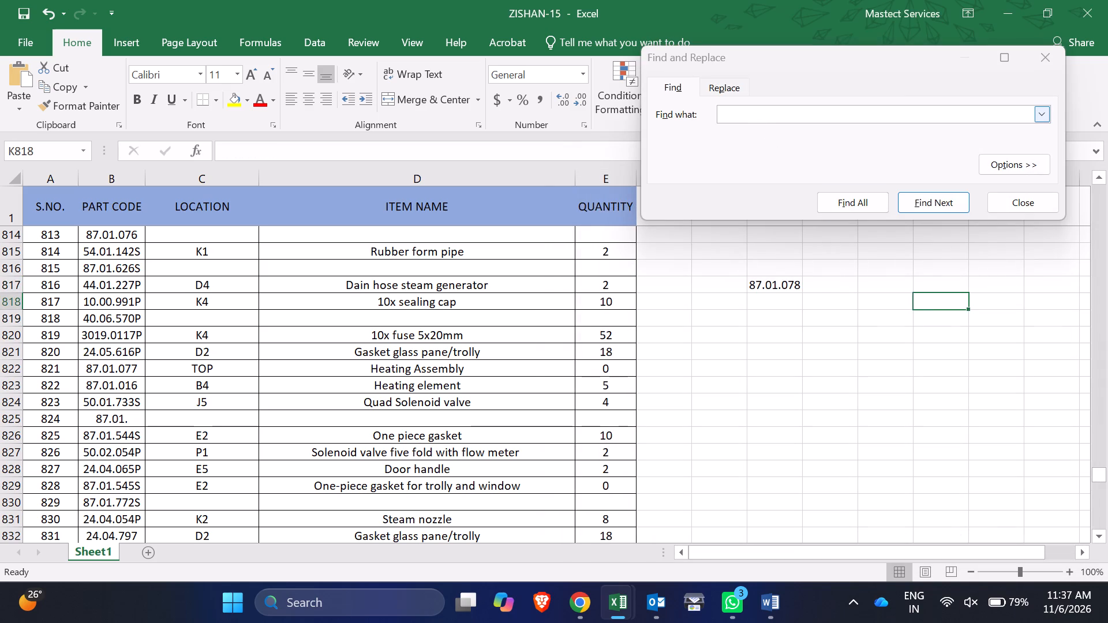
Search the parts sheet for part code 42.00.266, checking for repeated entries.
{"action": "left_click", "coordinate": [757, 113]}
{"action": "type", "text": "42."}
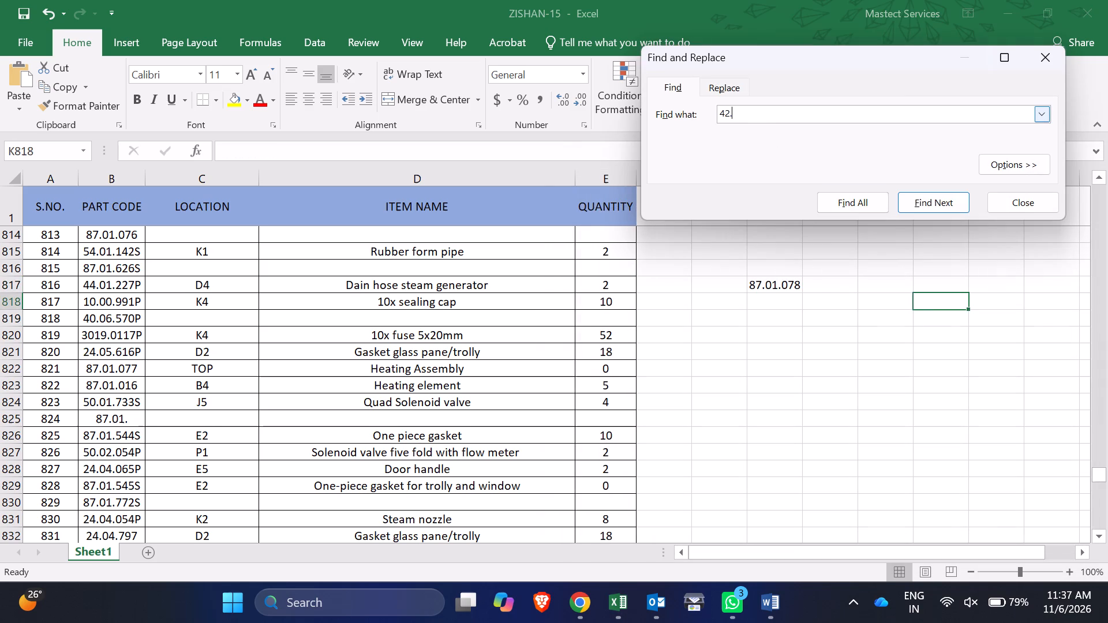
{"action": "type", "text": "00."}
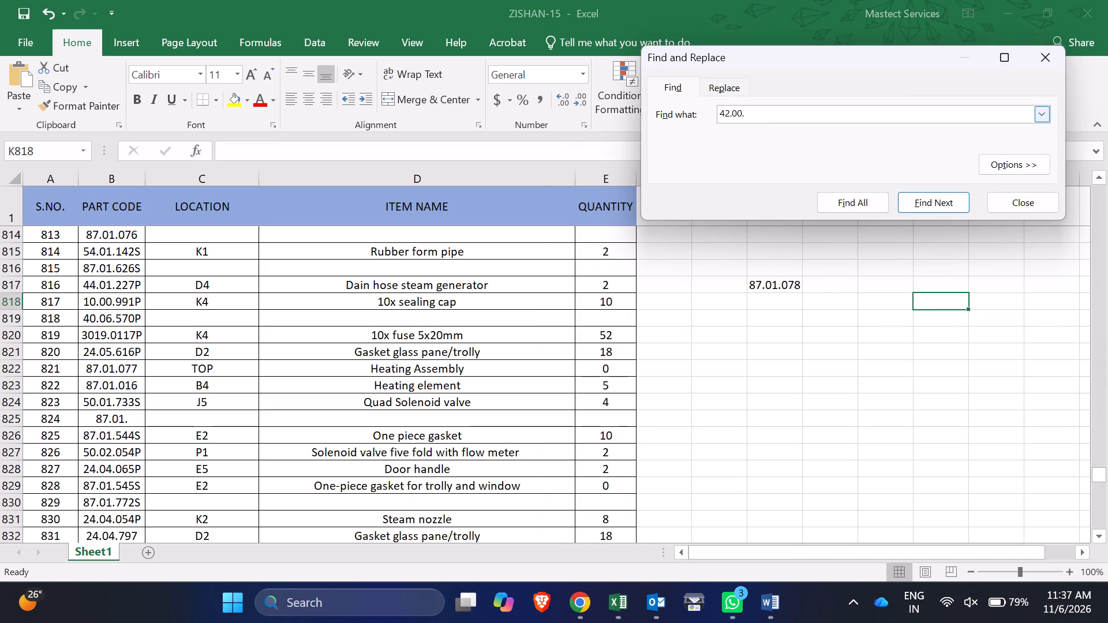
{"action": "type", "text": "266"}
{"action": "key", "text": "Return"}
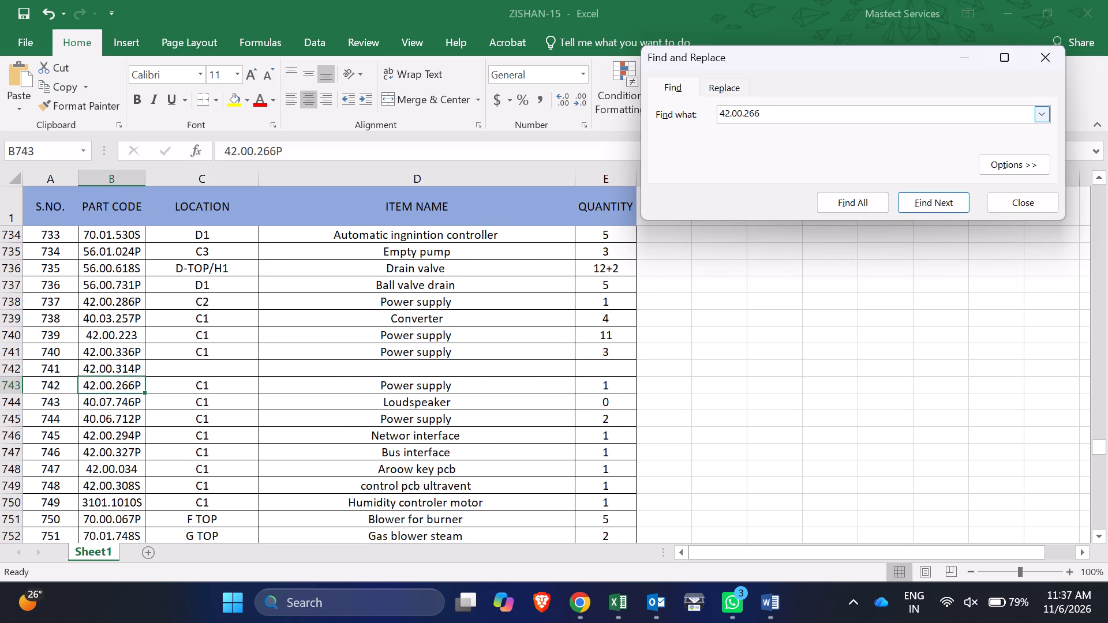
{"action": "key", "text": "Return"}
{"action": "key", "text": "Return"}
{"action": "key", "text": "Return"}
{"action": "key", "text": "Return"}
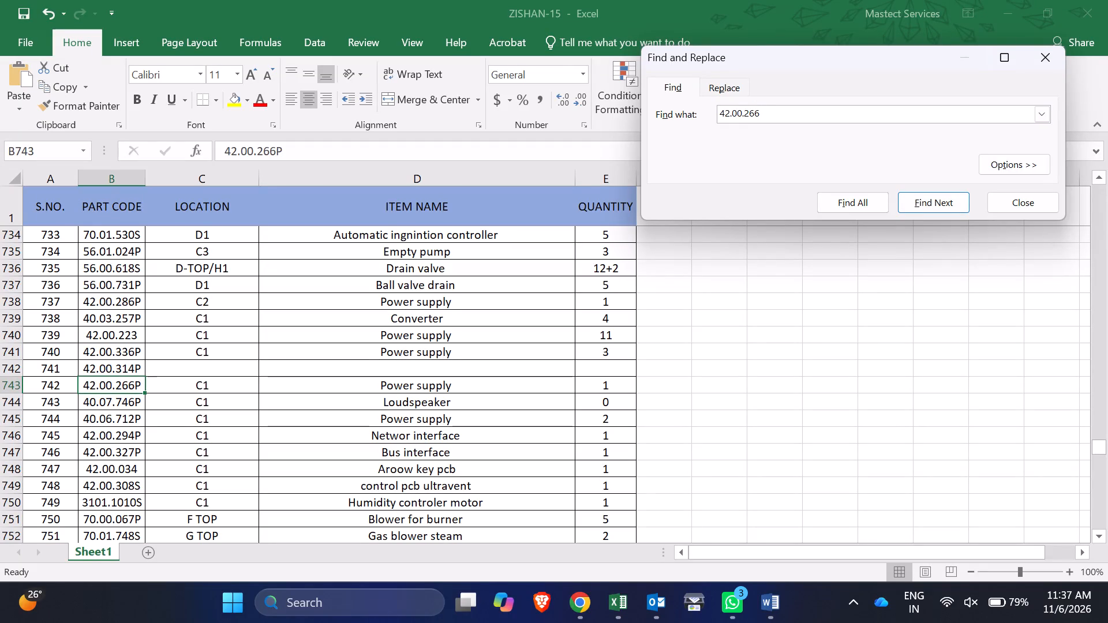
Copy part code 42.00.266P from cell B743 into empty cell H744 beside the parts table and save the workbook.
{"action": "key", "text": "ctrl+c"}
{"action": "left_click", "coordinate": [268, 370]}
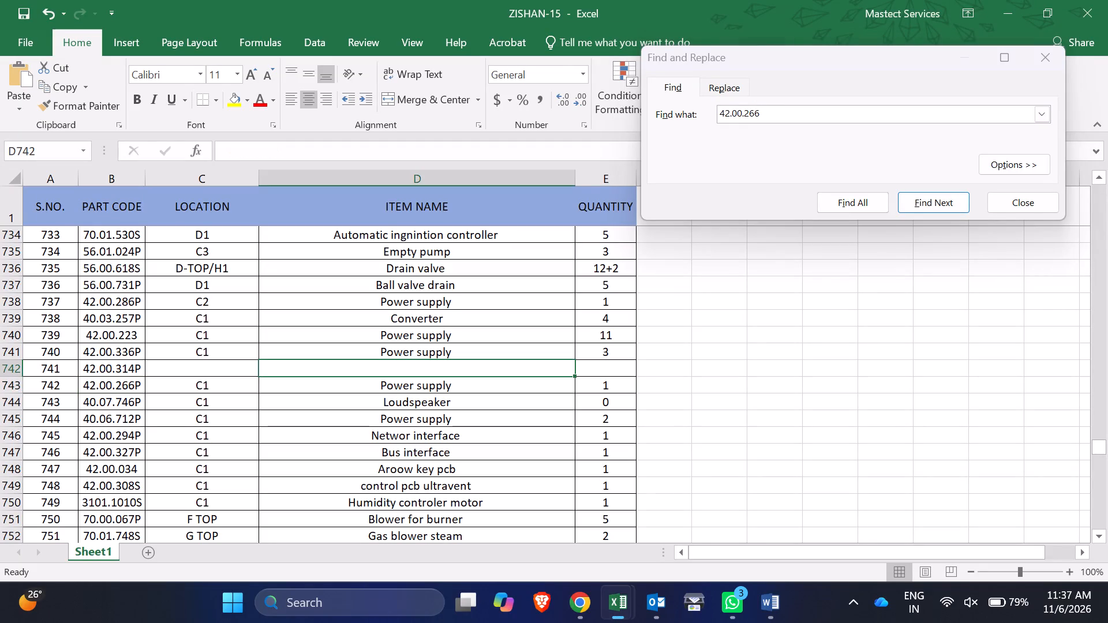
{"action": "left_click", "coordinate": [137, 384]}
{"action": "key", "text": "ctrl+c"}
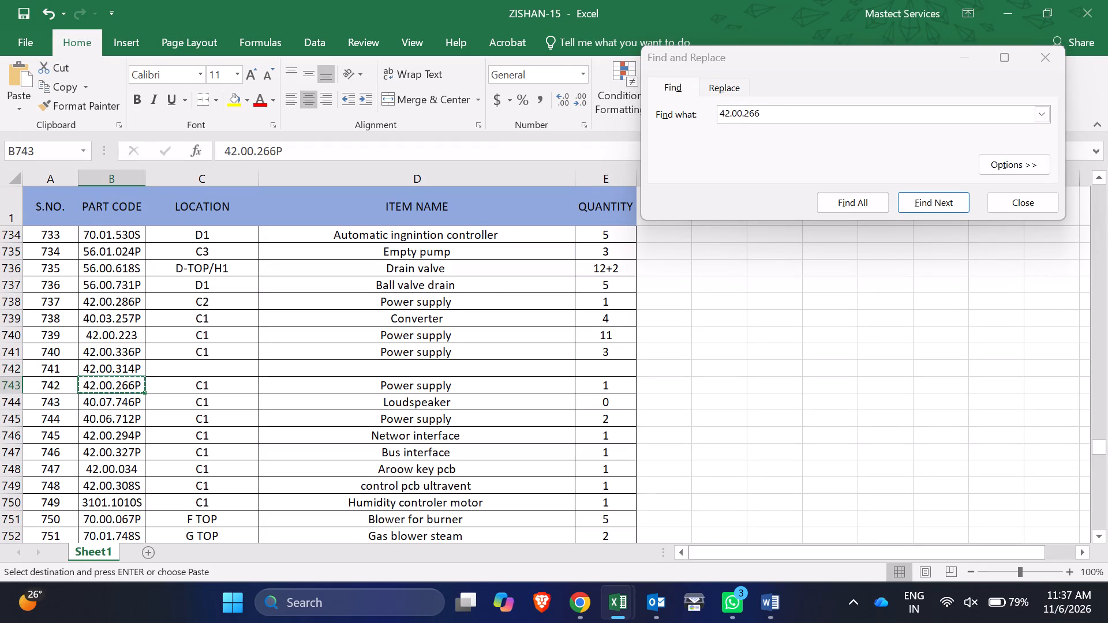
{"action": "left_click", "coordinate": [769, 404]}
{"action": "key", "text": "ctrl+v"}
{"action": "left_click", "coordinate": [822, 344]}
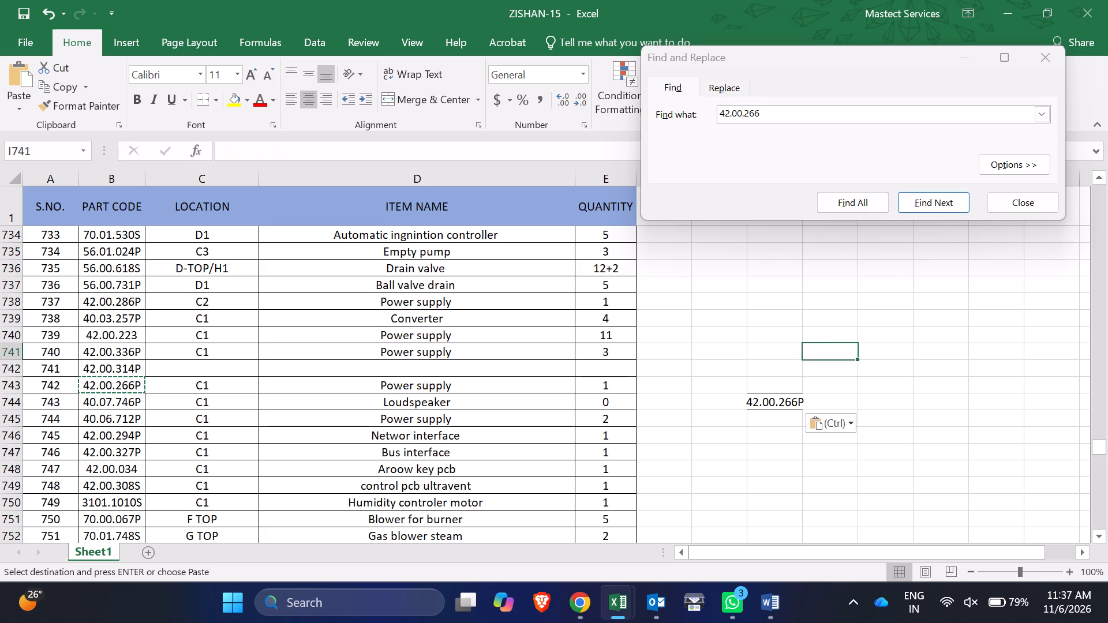
{"action": "key", "text": "ctrl+s"}
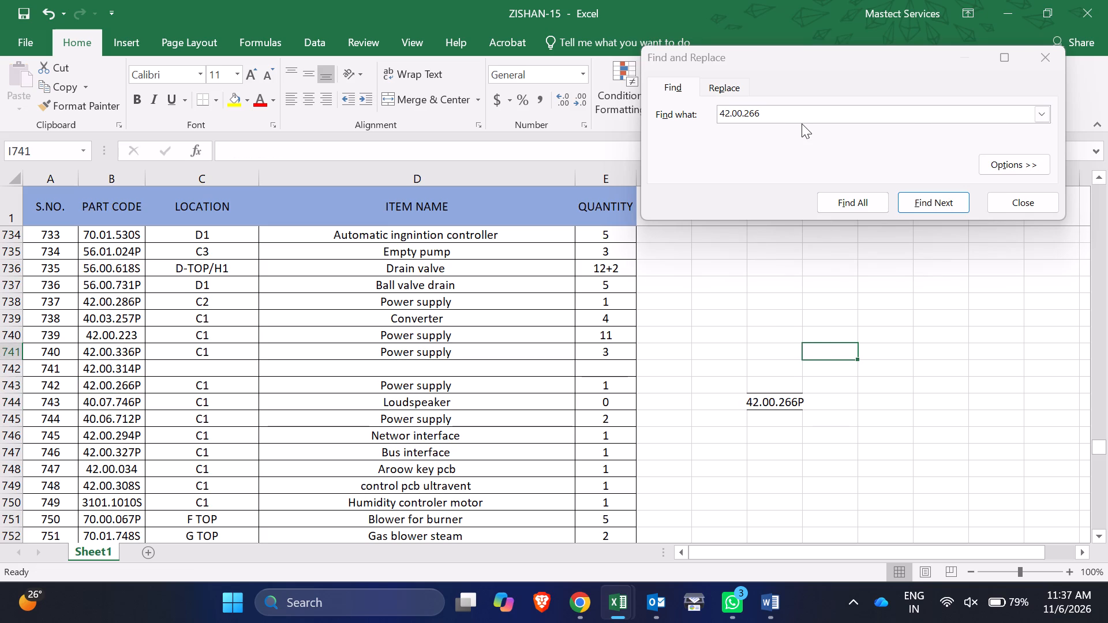
Search the parts sheet for part code 87.01.771, checking for repeated entries.
{"action": "double_click", "coordinate": [802, 113]}
{"action": "key", "text": "BackSpace"}
{"action": "type", "text": "87.01."}
{"action": "type", "text": "771"}
{"action": "key", "text": "Return"}
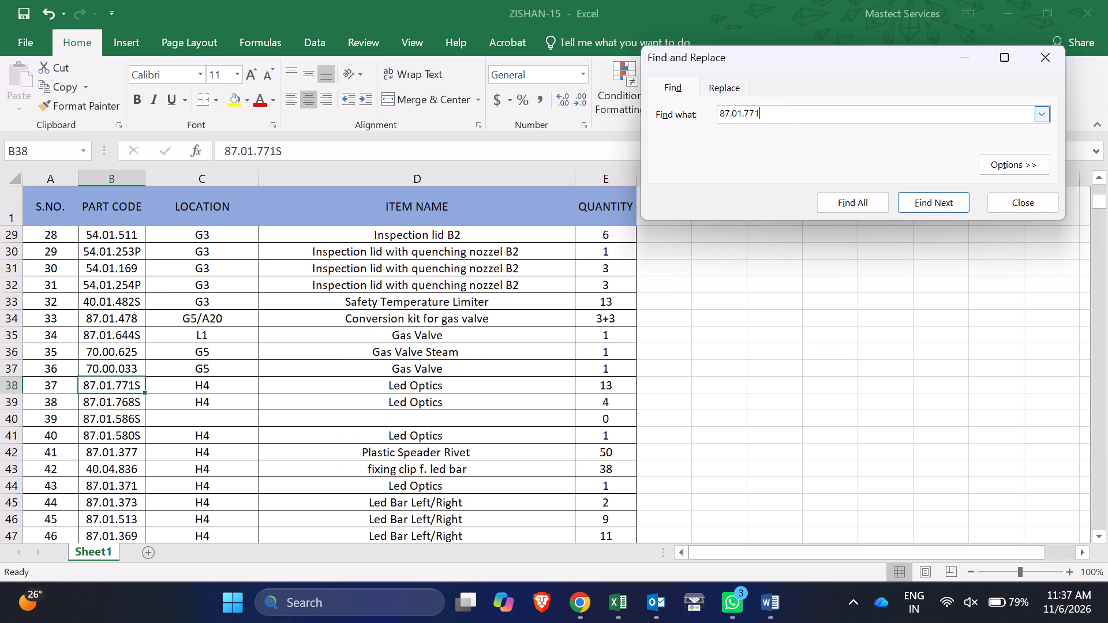
{"action": "key", "text": "Return"}
{"action": "key", "text": "Return"}
{"action": "key", "text": "Return"}
{"action": "key", "text": "Return"}
Search the parts sheet for part code 87.01.369.
{"action": "key", "text": "BackSpace"}
{"action": "key", "text": "BackSpace"}
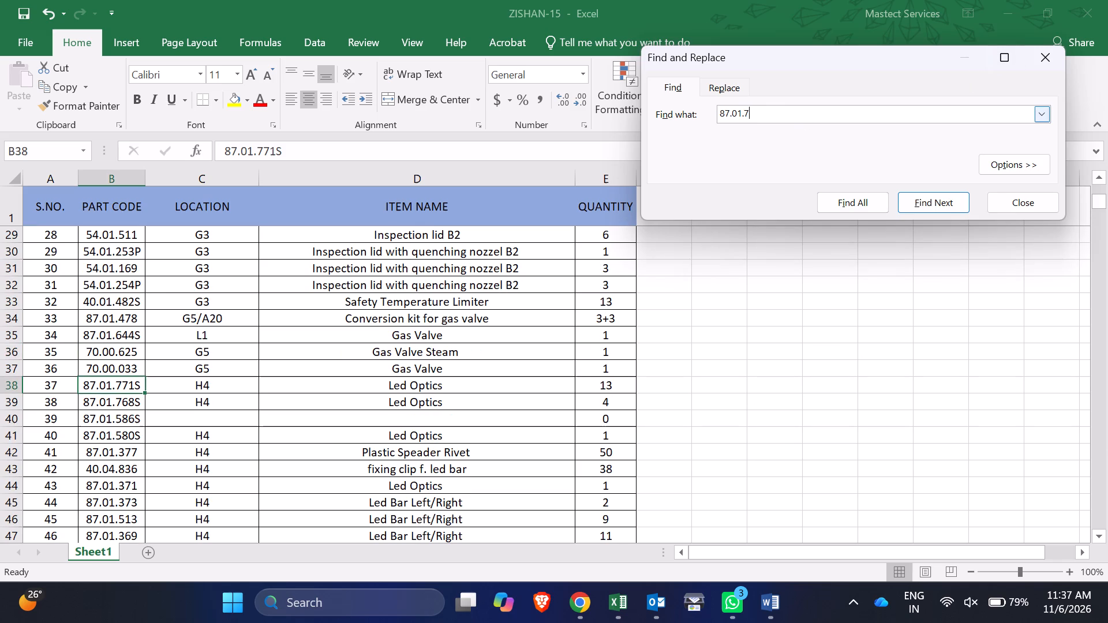
{"action": "key", "text": "BackSpace"}
{"action": "type", "text": "368"}
{"action": "key", "text": "BackSpace"}
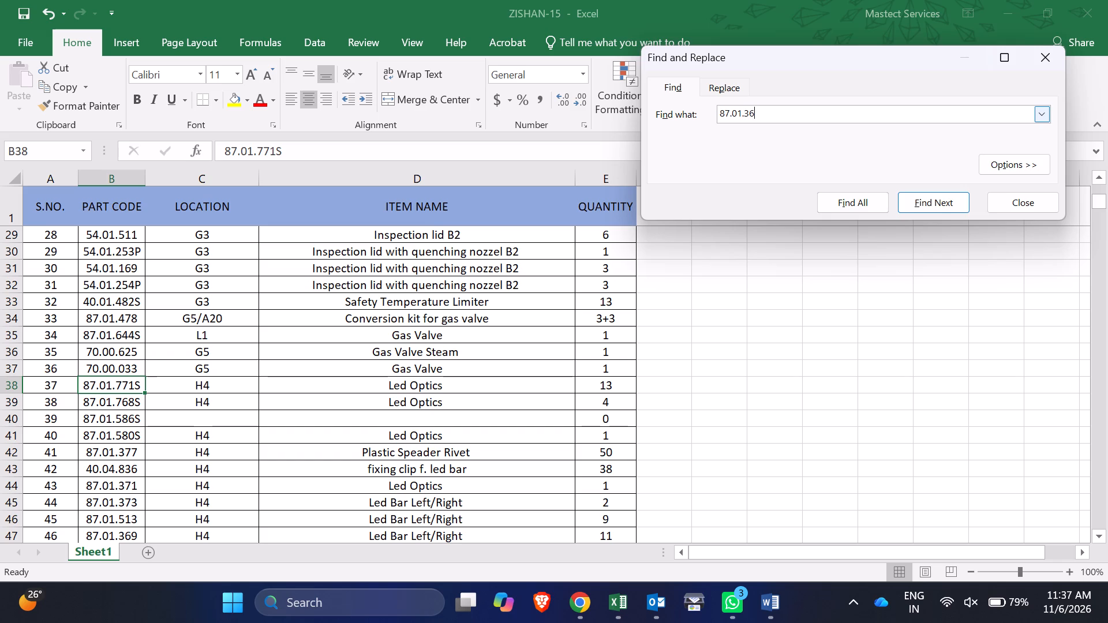
{"action": "key", "text": "9"}
{"action": "key", "text": "Return"}
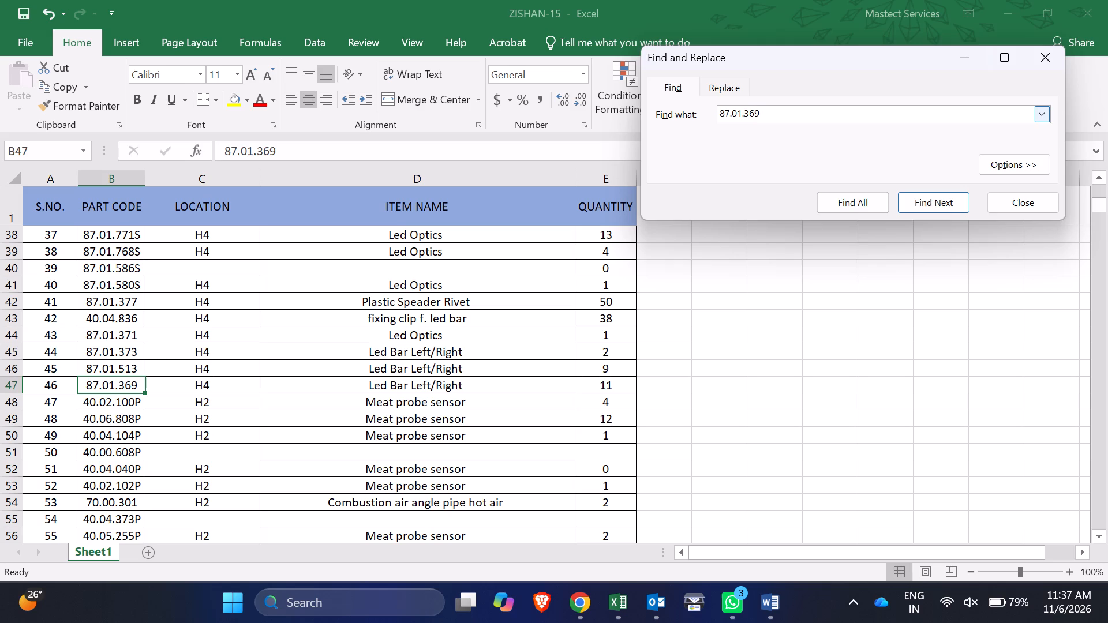
Search the parts sheet for part code 87.01.373, checking for repeated entries.
{"action": "key", "text": "BackSpace"}
{"action": "key", "text": "BackSpace"}
{"action": "type", "text": "73"}
{"action": "key", "text": "Return"}
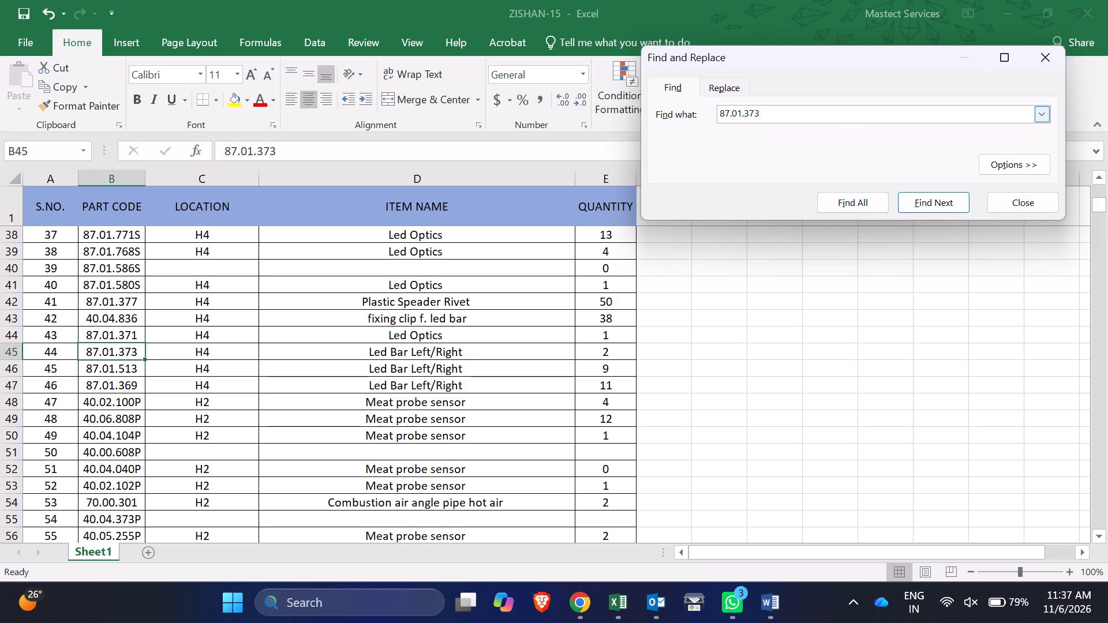
{"action": "key", "text": "Return"}
Copy part code 87.01.373 from cell B45 into cell J43 beside the table, enter 5 in K43, and save the workbook.
{"action": "key", "text": "ctrl+c"}
{"action": "left_click", "coordinate": [284, 386]}
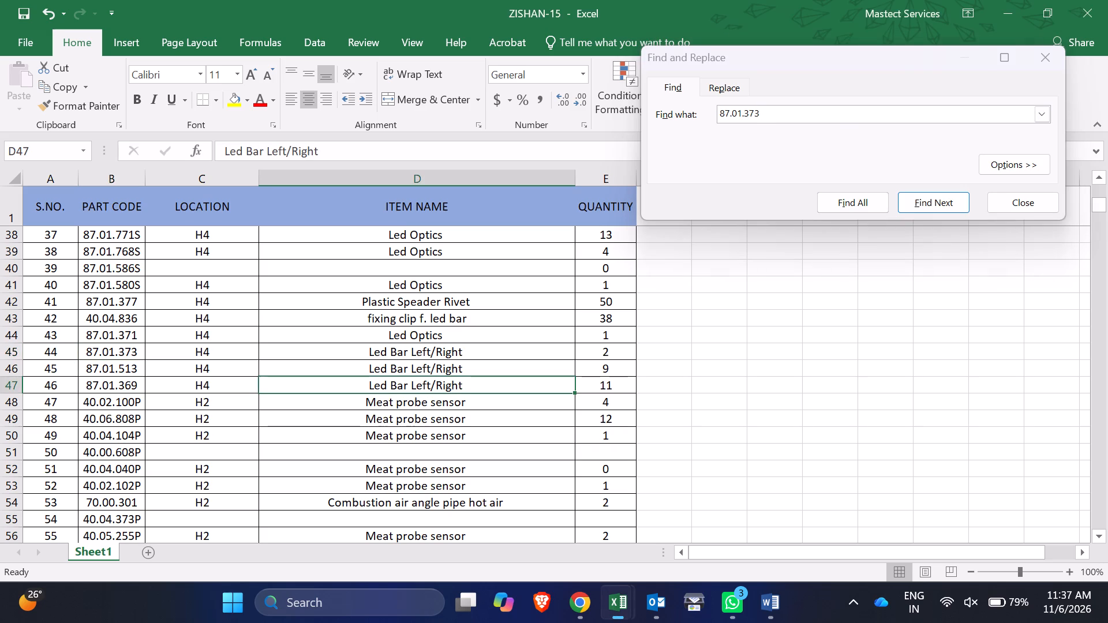
{"action": "left_click", "coordinate": [127, 354]}
{"action": "key", "text": "ctrl+c"}
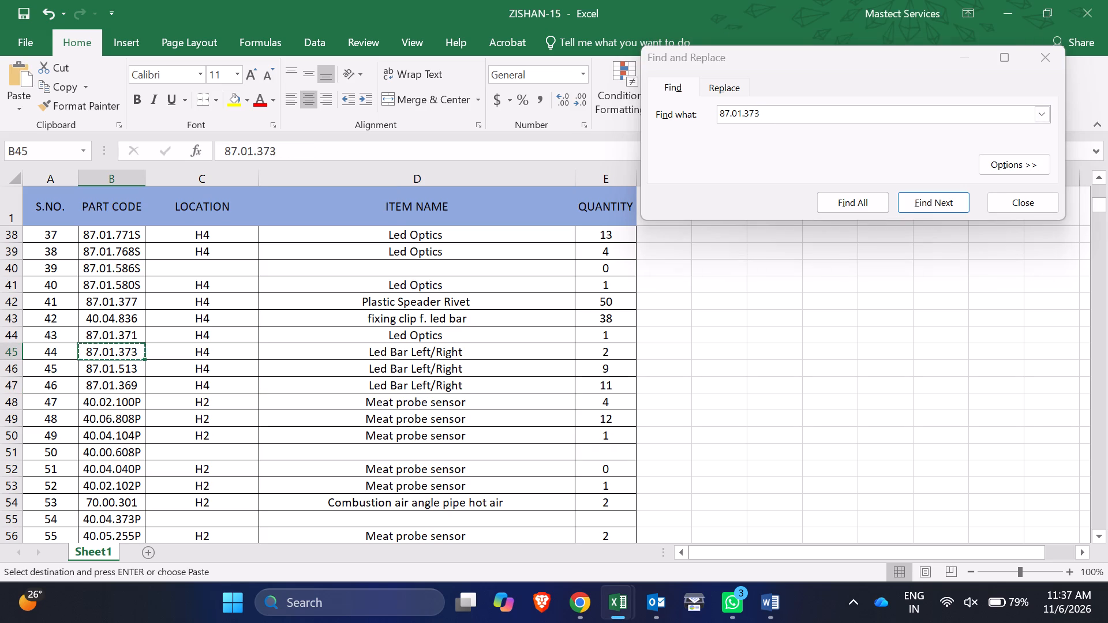
{"action": "left_click", "coordinate": [860, 325]}
{"action": "key", "text": "ctrl+v"}
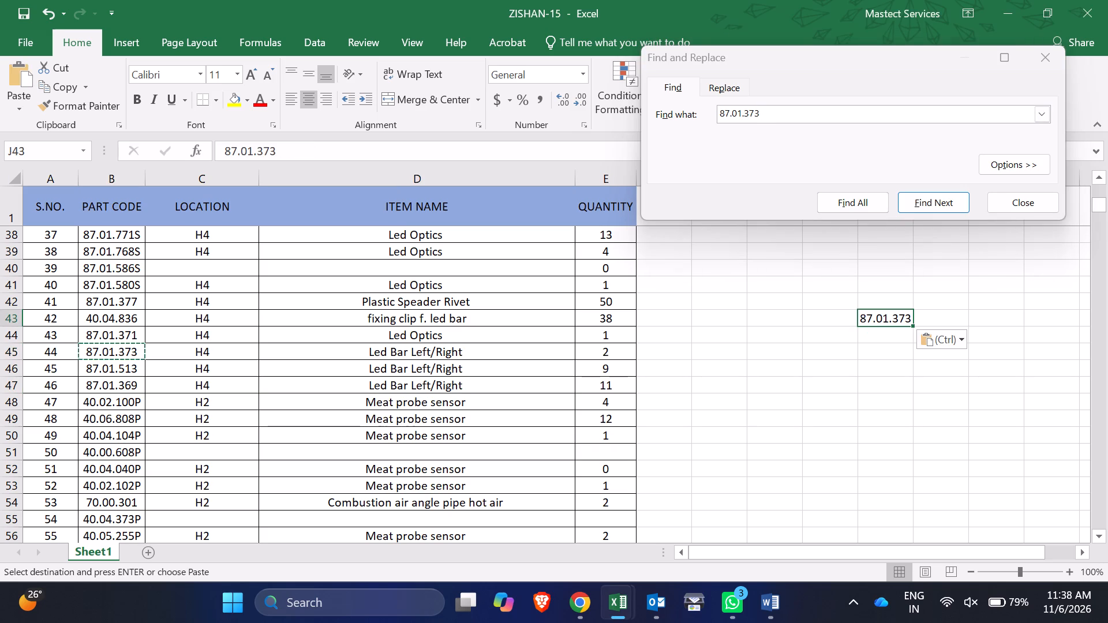
{"action": "key", "text": "ctrl+s"}
{"action": "left_click", "coordinate": [930, 315]}
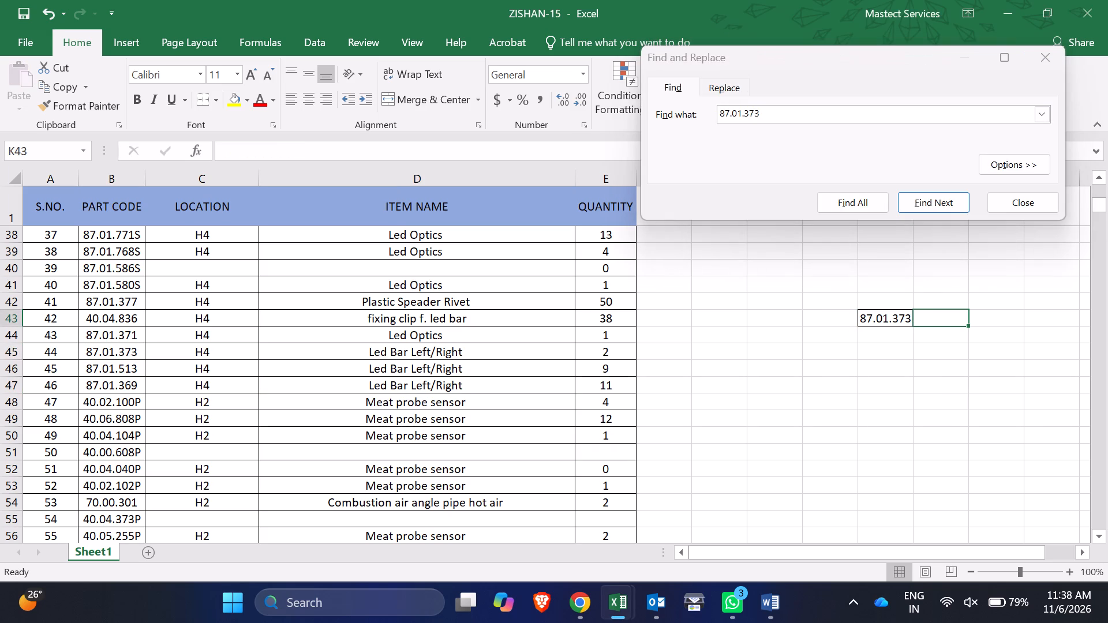
{"action": "key", "text": "5"}
{"action": "key", "text": "Return"}
{"action": "key", "text": "ctrl+s"}
{"action": "key", "text": "ctrl+s"}
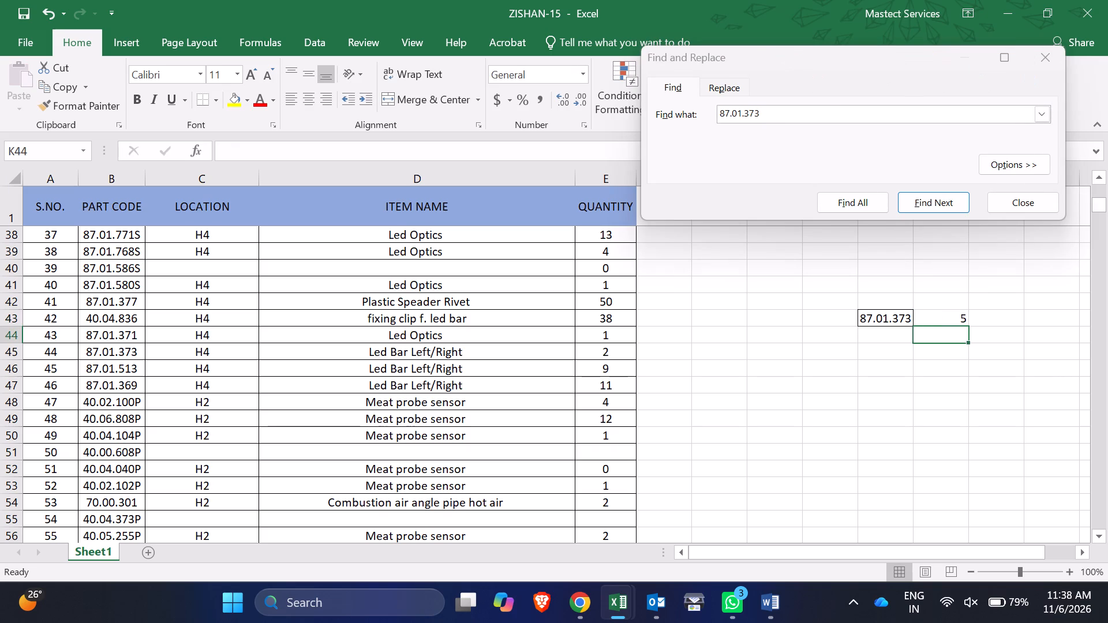
Search the parts sheet for part code 44.01.224, checking for repeated entries.
{"action": "double_click", "coordinate": [769, 112]}
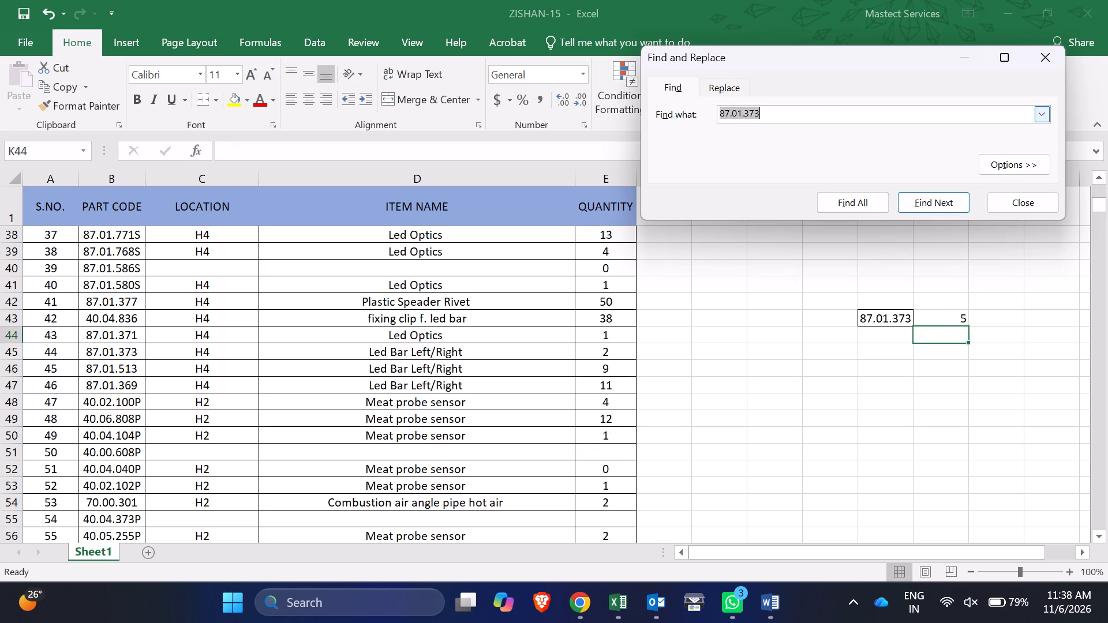
{"action": "key", "text": "BackSpace"}
{"action": "type", "text": "44.01."}
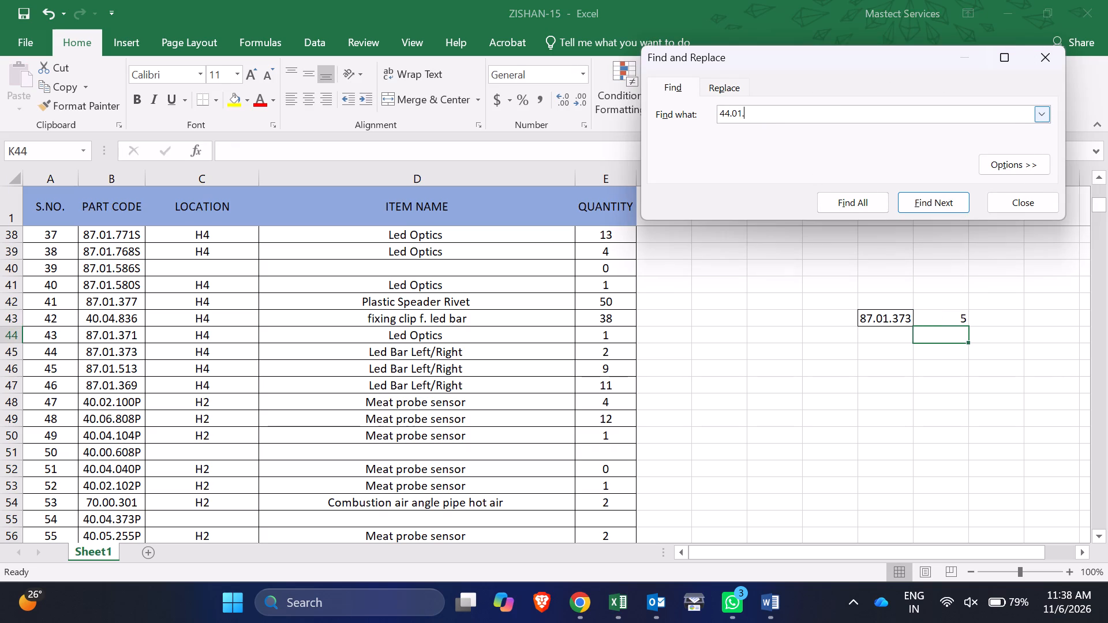
{"action": "type", "text": "224"}
{"action": "key", "text": "Return"}
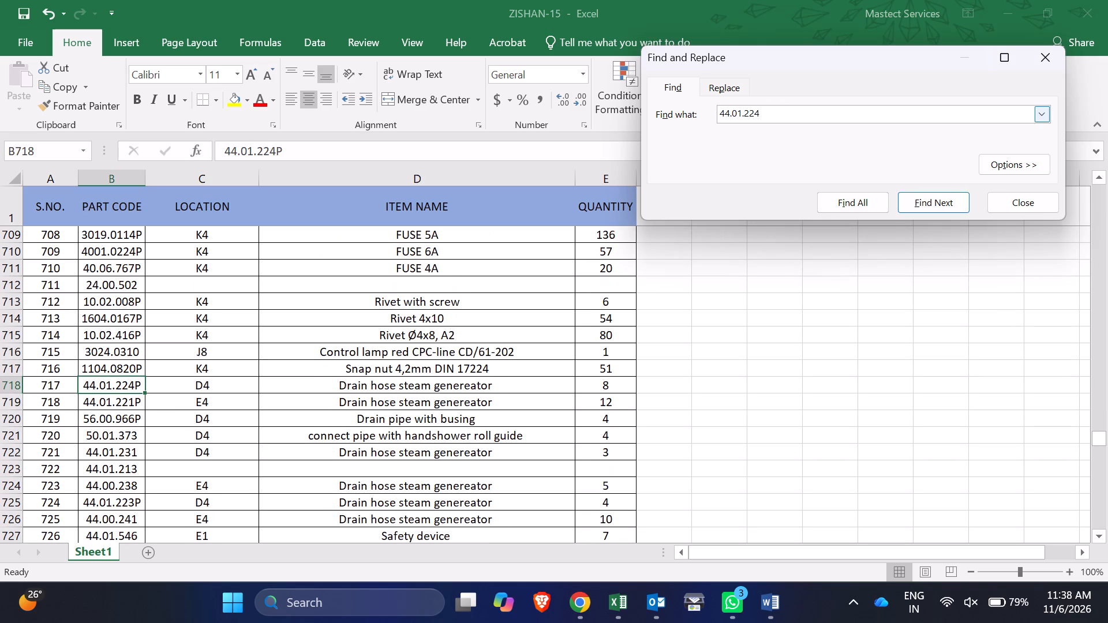
{"action": "key", "text": "Return"}
Search the parts sheet for part code 40.00.453, checking for repeated entries.
{"action": "double_click", "coordinate": [769, 112]}
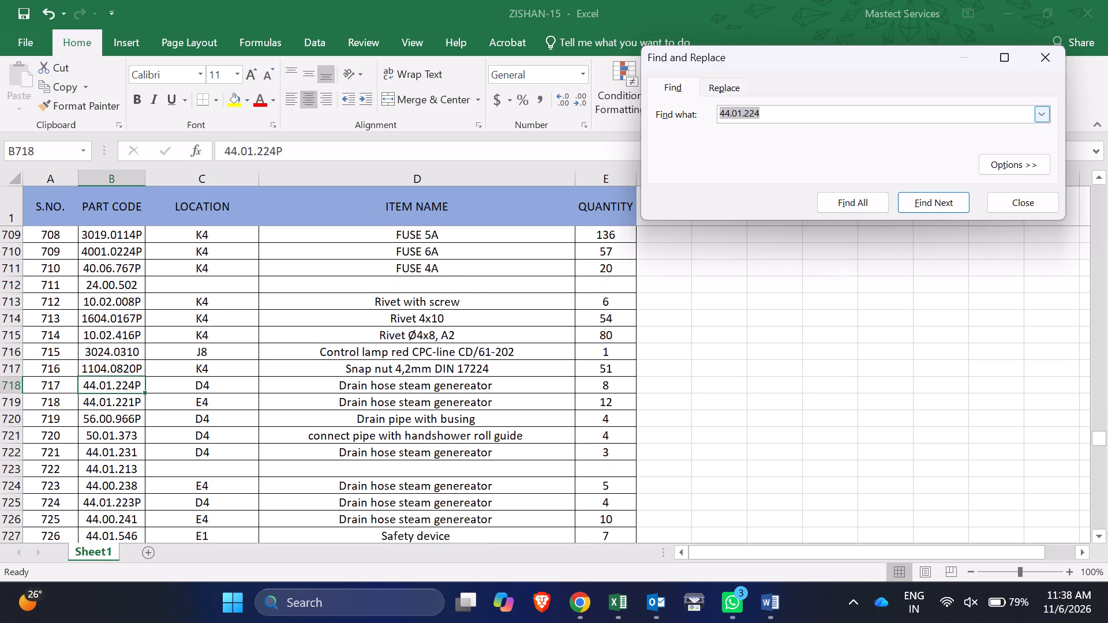
{"action": "key", "text": "BackSpace"}
{"action": "type", "text": "40."}
{"action": "type", "text": "00."}
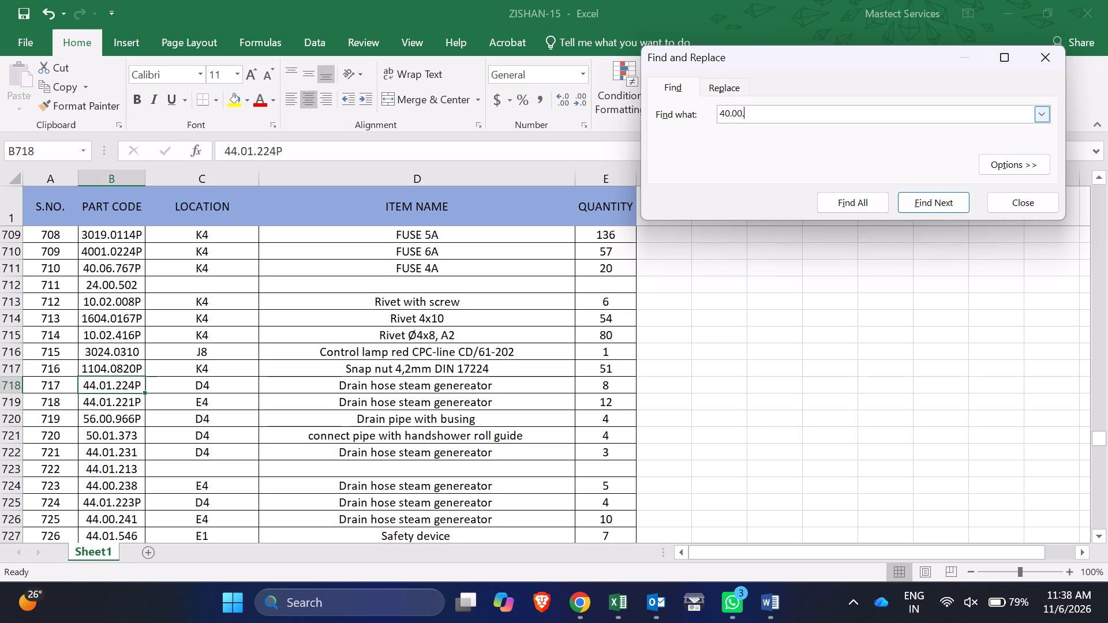
{"action": "type", "text": "453"}
{"action": "key", "text": "Return"}
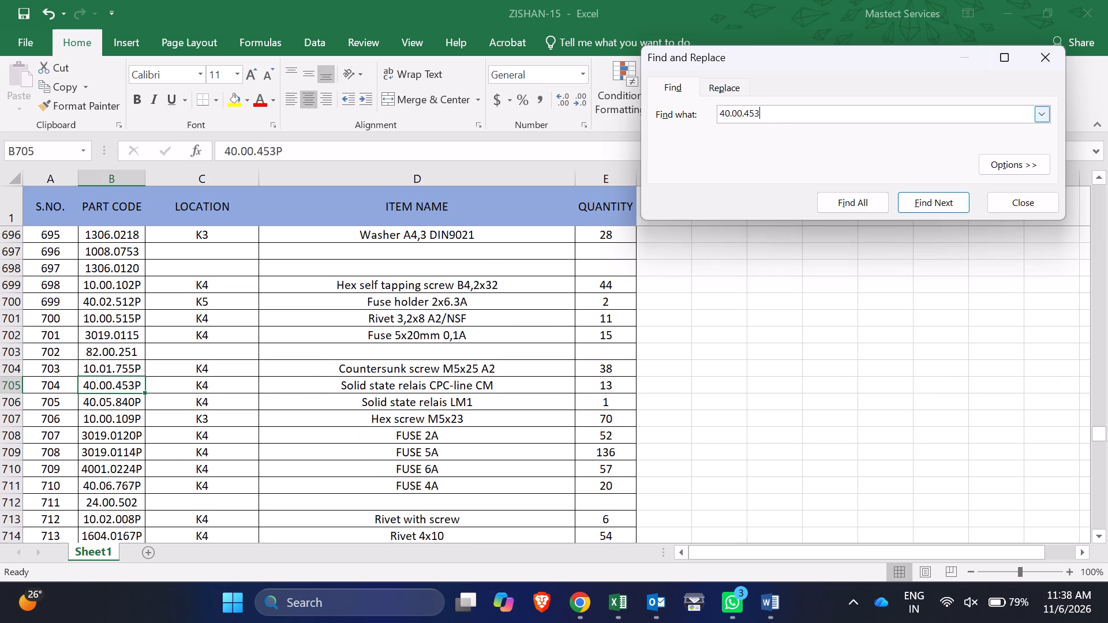
{"action": "key", "text": "Return"}
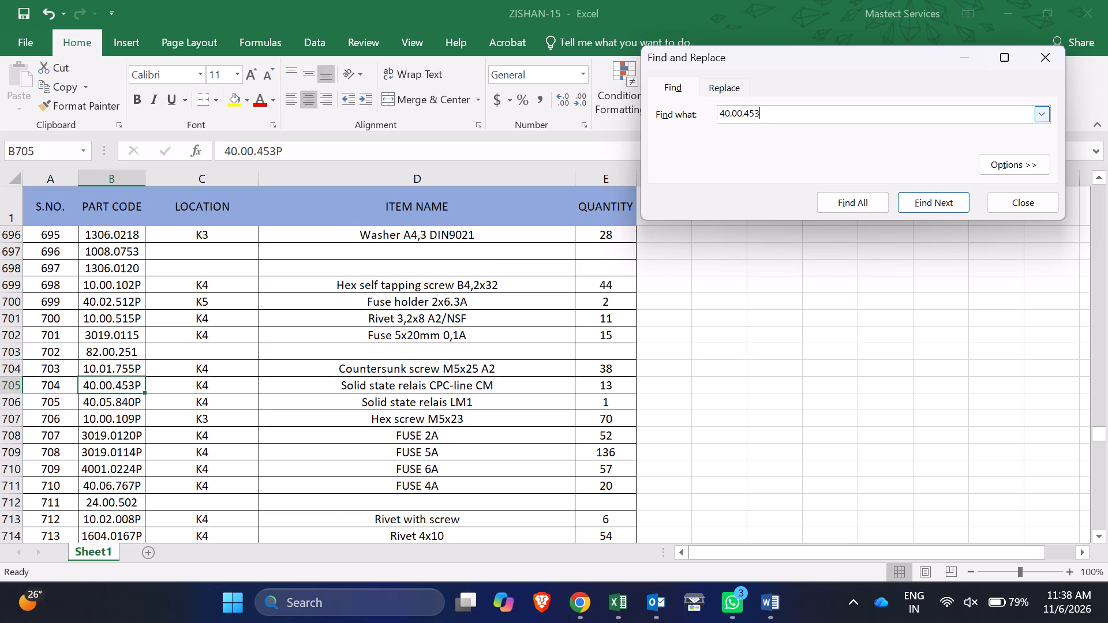
{"action": "key", "text": "Return"}
{"action": "key", "text": "Return"}
Move the search text 40.00.453 into cell H702 beside the table, enter 5 in I702, and save the workbook.
{"action": "double_click", "coordinate": [769, 112]}
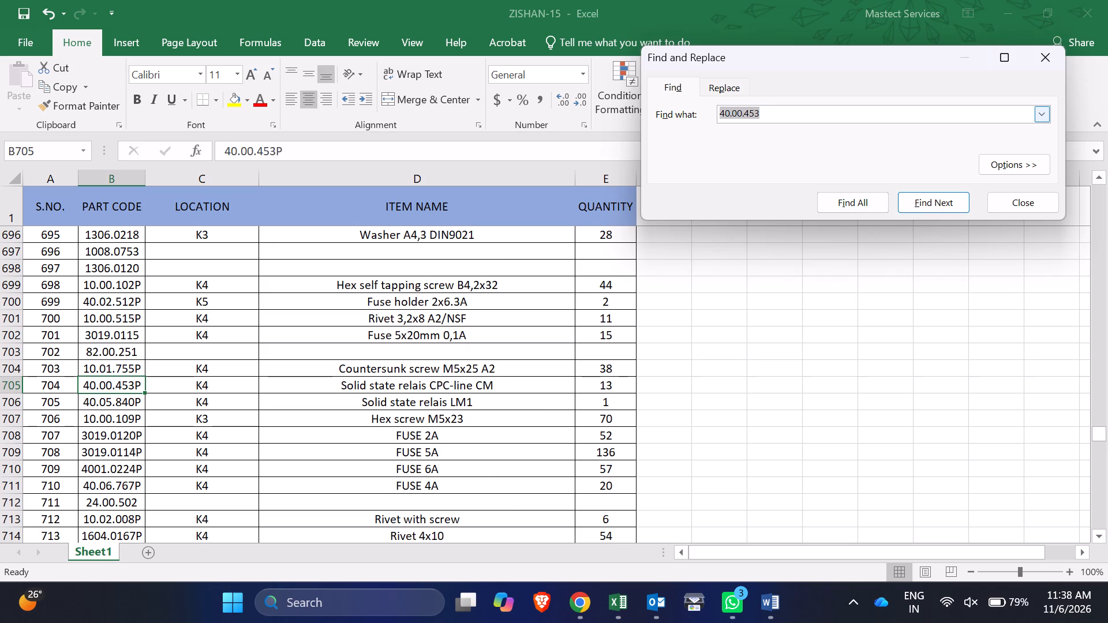
{"action": "key", "text": "ctrl+x"}
{"action": "left_click", "coordinate": [785, 339]}
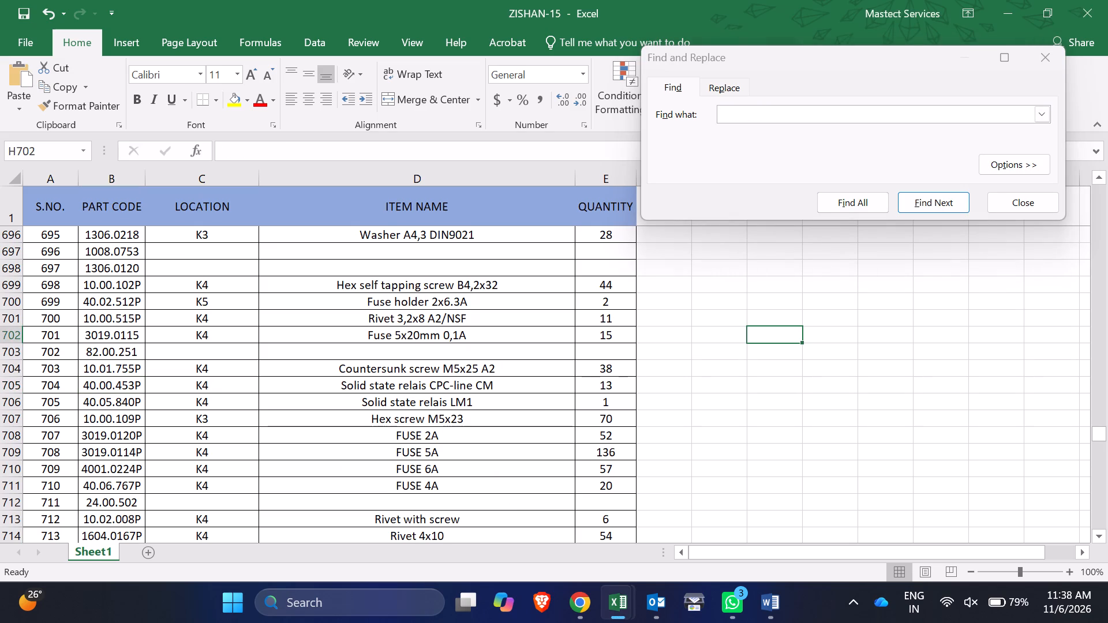
{"action": "key", "text": "ctrl+v"}
{"action": "left_click", "coordinate": [817, 334]}
{"action": "key", "text": "5"}
{"action": "key", "text": "Return"}
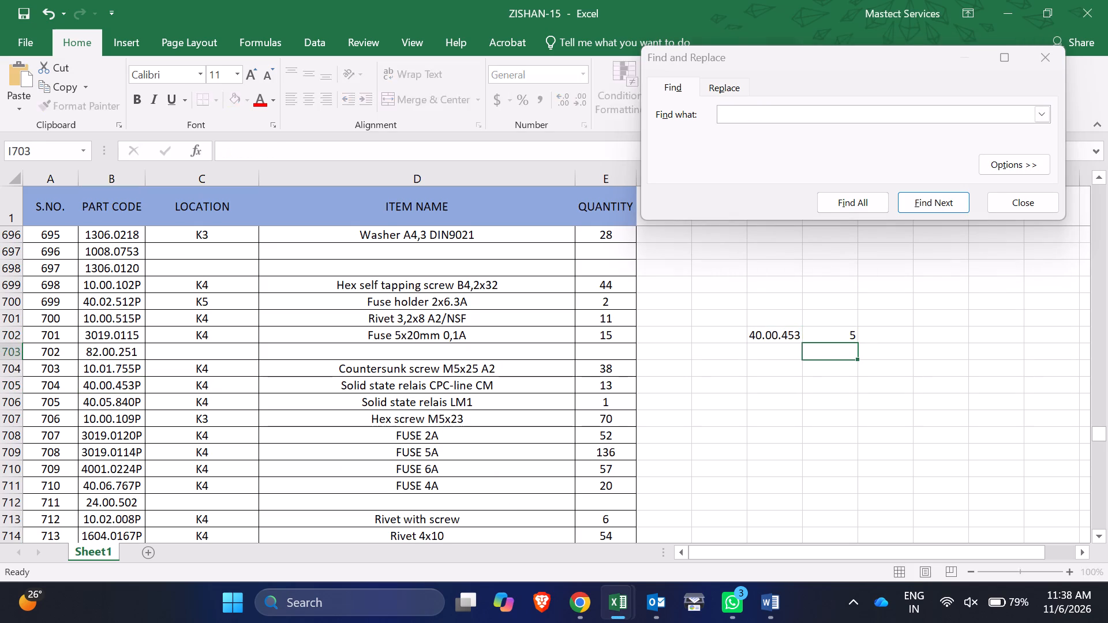
{"action": "key", "text": "ctrl+s"}
{"action": "key", "text": "ctrl+s"}
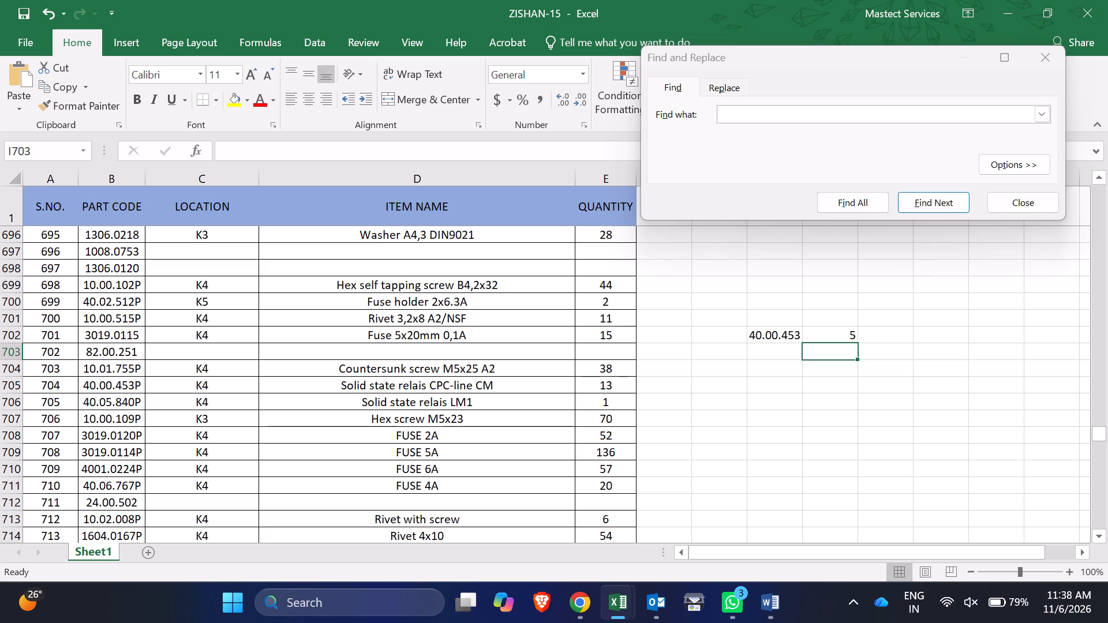
Search the parts sheet for part code 40.04.107, check for repeated entries, and examine its location and quantity.
{"action": "left_click", "coordinate": [835, 112]}
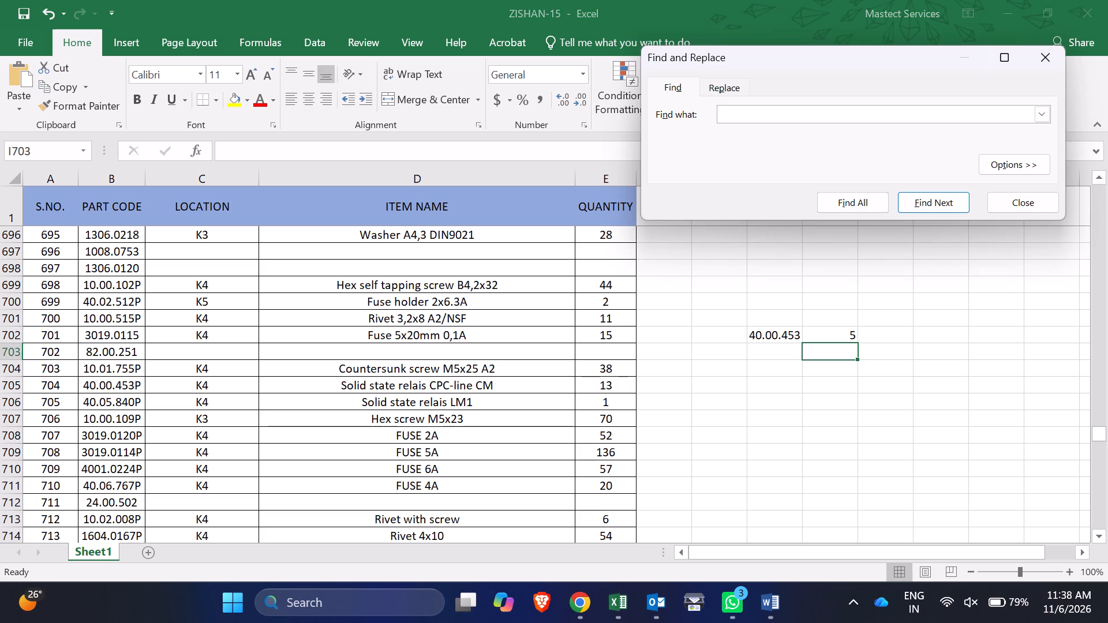
{"action": "key", "text": "4"}
{"action": "type", "text": "0."}
{"action": "key", "text": "period"}
{"action": "key", "text": "BackSpace"}
{"action": "type", "text": "04.107"}
{"action": "key", "text": "Return"}
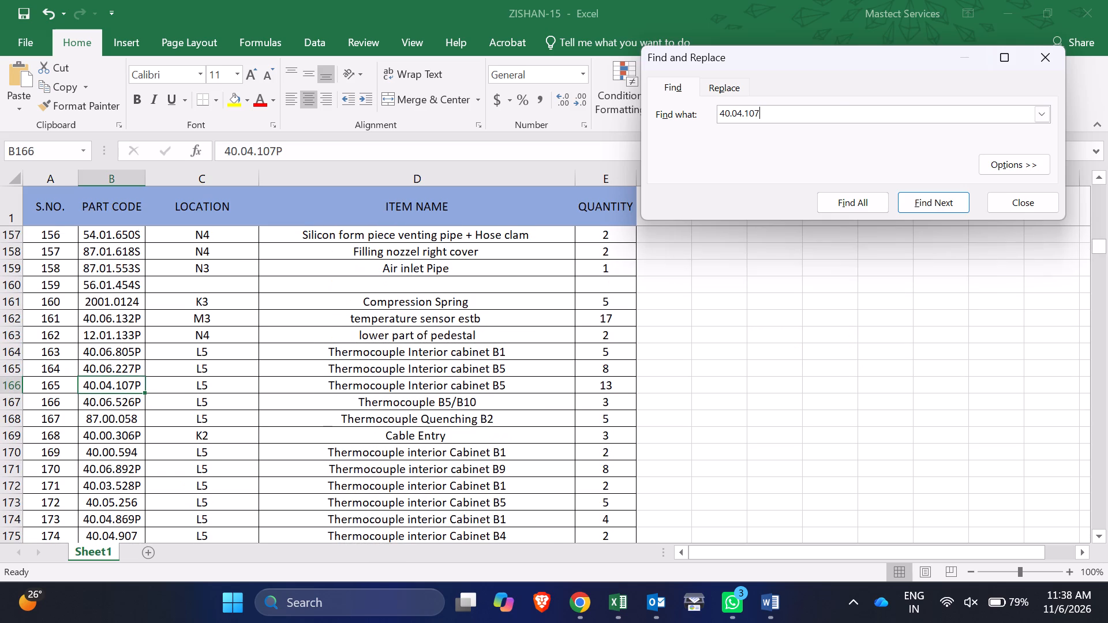
{"action": "key", "text": "Return"}
{"action": "left_click", "coordinate": [200, 383]}
{"action": "key", "text": "Right"}
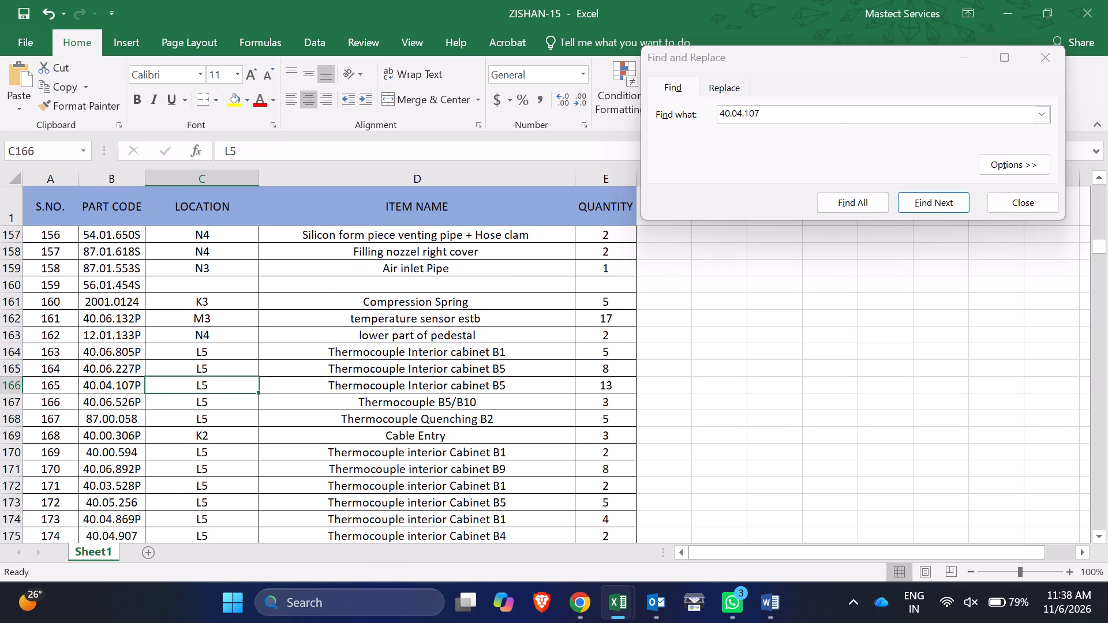
{"action": "key", "text": "Right"}
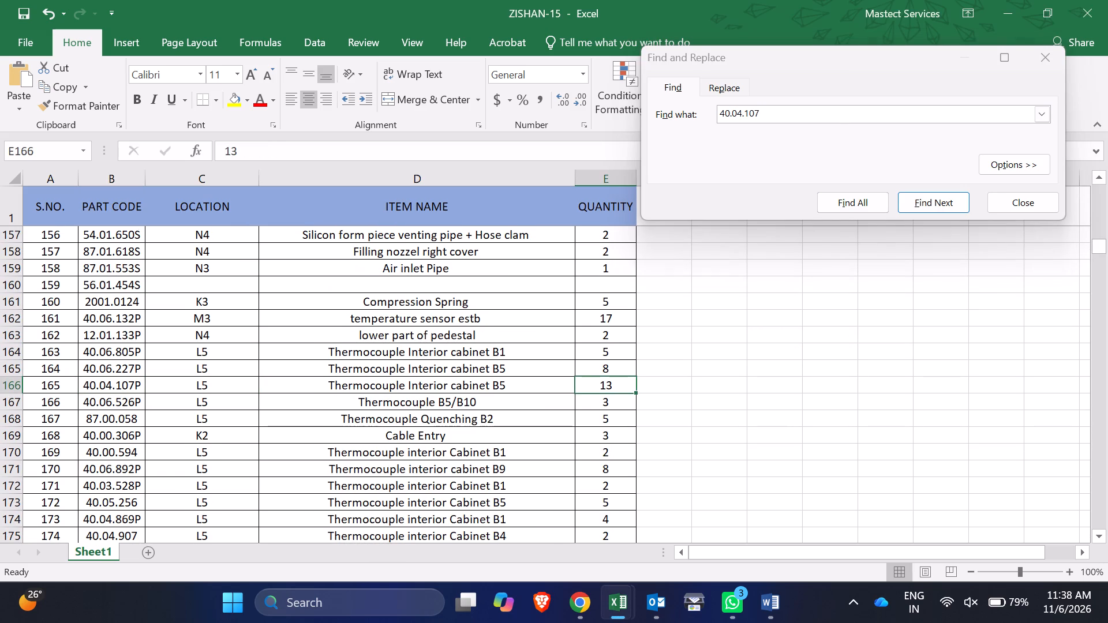
Search the parts sheet for part code 87.01.545, checking for repeated entries and examining its row.
{"action": "double_click", "coordinate": [764, 112]}
{"action": "key", "text": "BackSpace"}
{"action": "type", "text": "87.01."}
{"action": "type", "text": "545"}
{"action": "key", "text": "Return"}
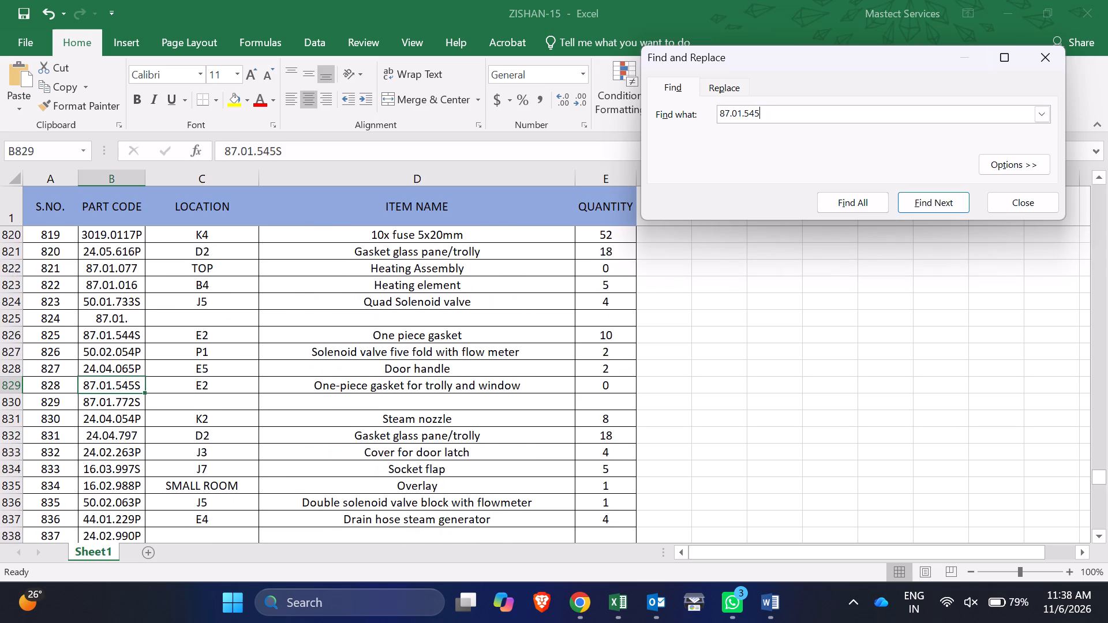
{"action": "key", "text": "Return"}
{"action": "left_click", "coordinate": [181, 385]}
{"action": "left_click", "coordinate": [137, 385]}
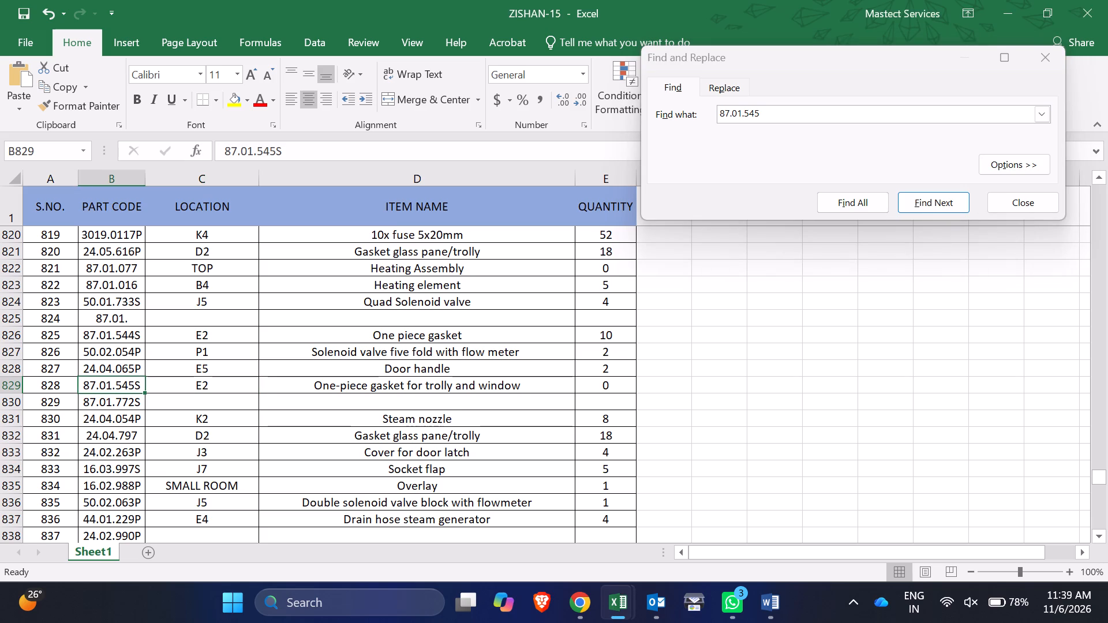
Search the parts sheet for part code 10.00.109 and examine its location and item name.
{"action": "double_click", "coordinate": [933, 116]}
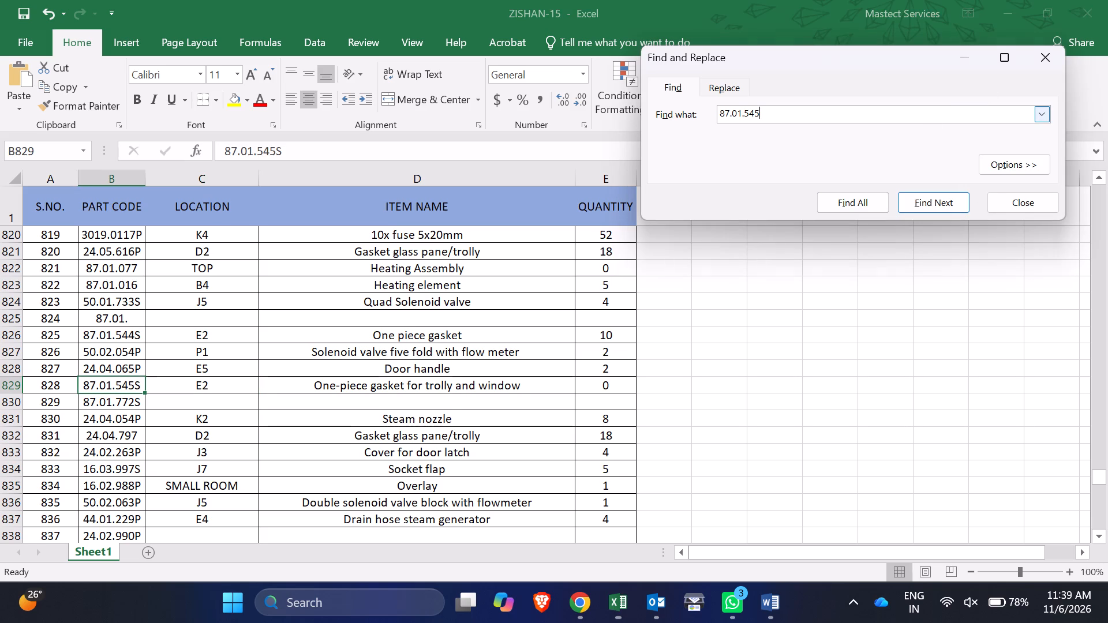
{"action": "key", "text": "BackSpace"}
{"action": "type", "text": "10.00."}
{"action": "type", "text": "109"}
{"action": "key", "text": "Return"}
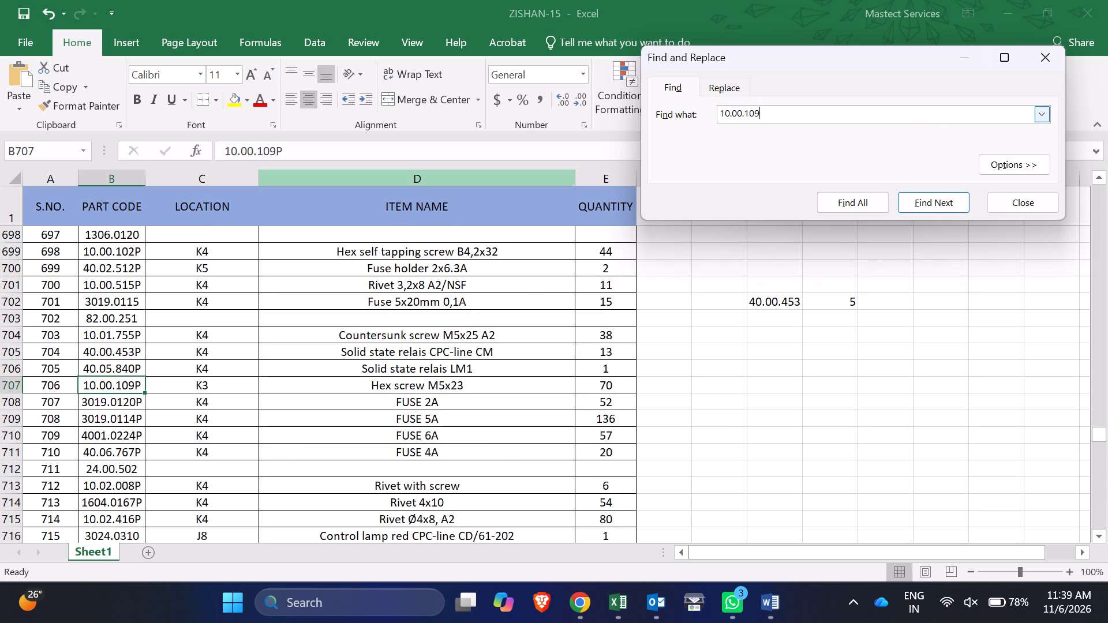
{"action": "left_click", "coordinate": [214, 385]}
{"action": "key", "text": "Right"}
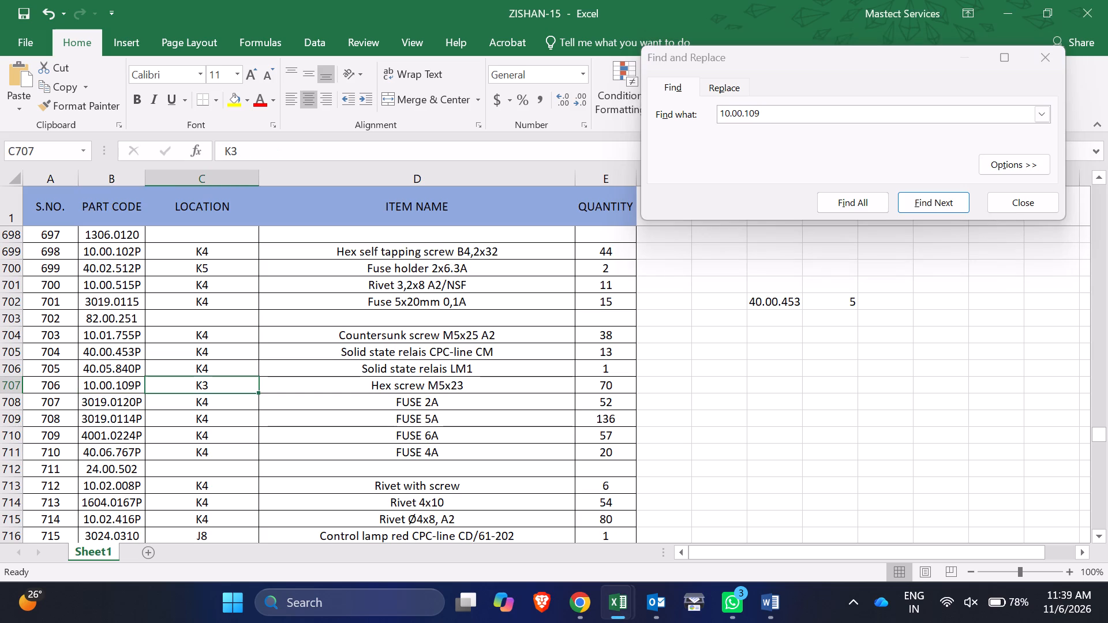
Search the parts sheet for part code 10.00.992, checking for repeated entries.
{"action": "left_click", "coordinate": [776, 111]}
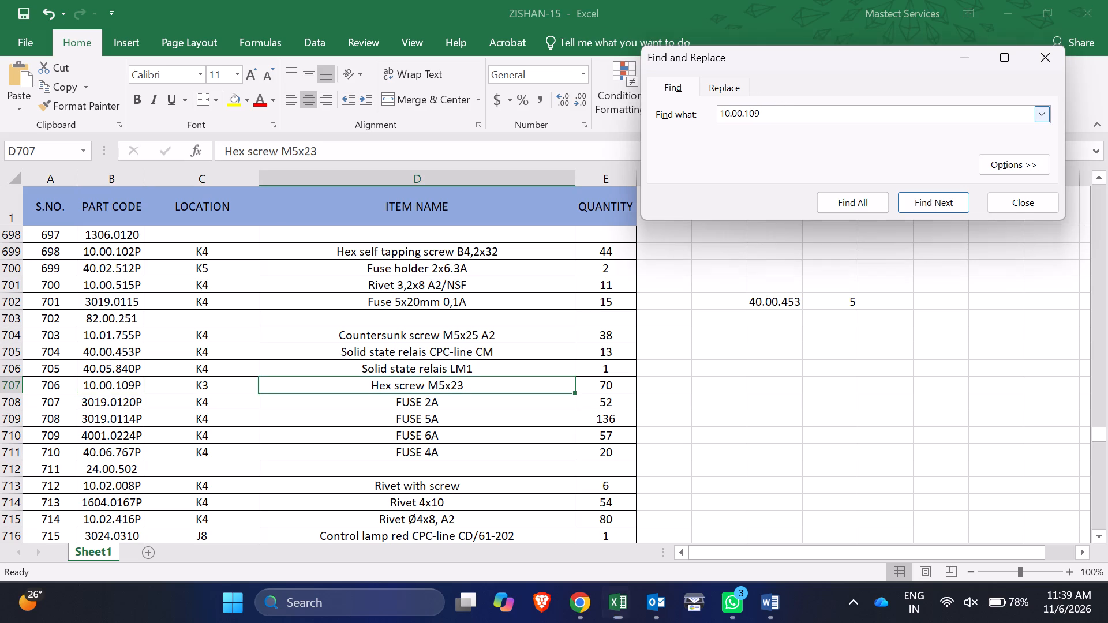
{"action": "key", "text": "BackSpace"}
{"action": "key", "text": "BackSpace"}
{"action": "key", "text": "BackSpace"}
{"action": "type", "text": "992"}
{"action": "key", "text": "Return"}
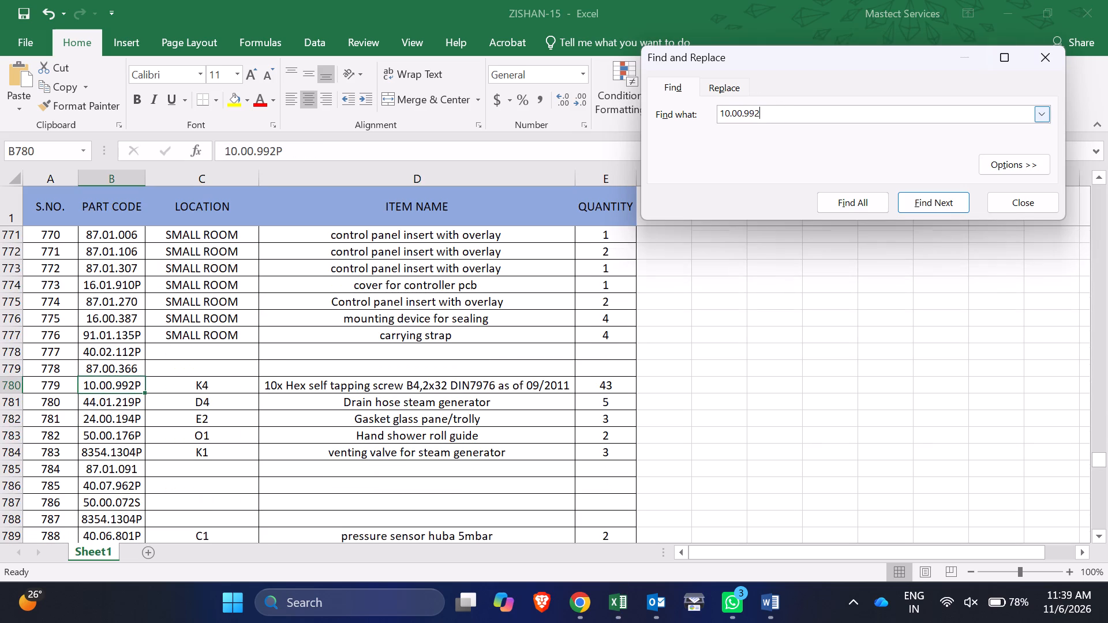
{"action": "key", "text": "Return"}
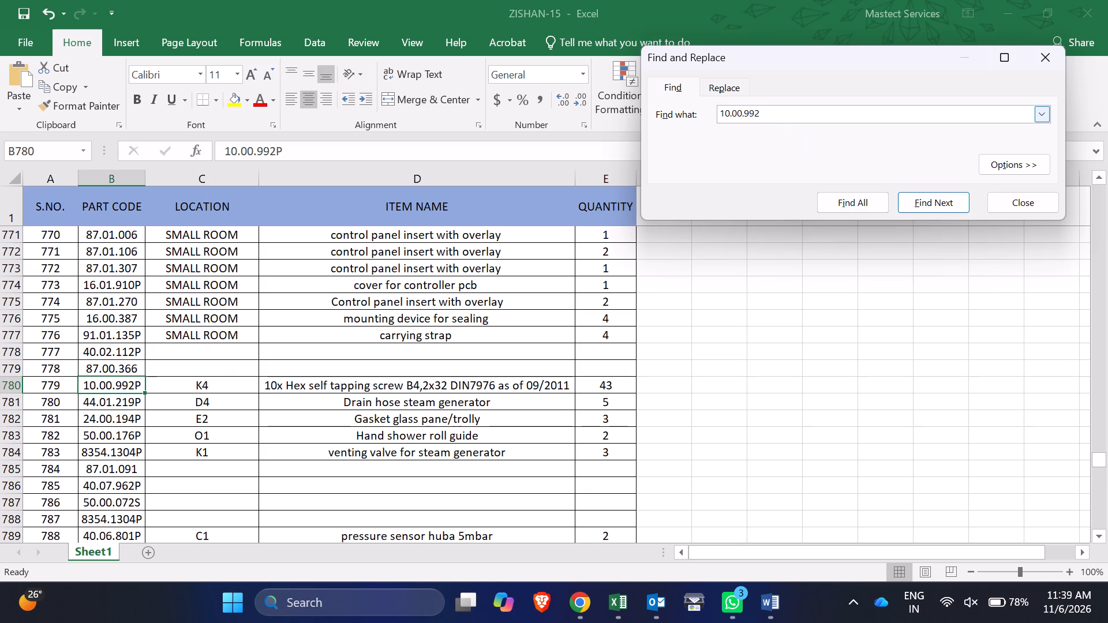
Search the parts sheet for part code 40.03.413, checking for repeated entries.
{"action": "left_click", "coordinate": [777, 114]}
{"action": "key", "text": "BackSpace"}
{"action": "key", "text": "BackSpace"}
{"action": "key", "text": "BackSpace"}
{"action": "key", "text": "BackSpace"}
{"action": "key", "text": "BackSpace"}
{"action": "key", "text": "BackSpace"}
{"action": "key", "text": "BackSpace"}
{"action": "key", "text": "BackSpace"}
{"action": "key", "text": "BackSpace"}
{"action": "key", "text": "BackSpace"}
{"action": "key", "text": "BackSpace"}
{"action": "key", "text": "BackSpace"}
{"action": "key", "text": "BackSpace"}
{"action": "key", "text": "BackSpace"}
{"action": "key", "text": "BackSpace"}
{"action": "key", "text": "BackSpace"}
{"action": "key", "text": "BackSpace"}
{"action": "key", "text": "BackSpace"}
{"action": "key", "text": "BackSpace"}
{"action": "key", "text": "BackSpace"}
{"action": "type", "text": "40.03."}
{"action": "type", "text": "413"}
{"action": "key", "text": "shift+Return"}
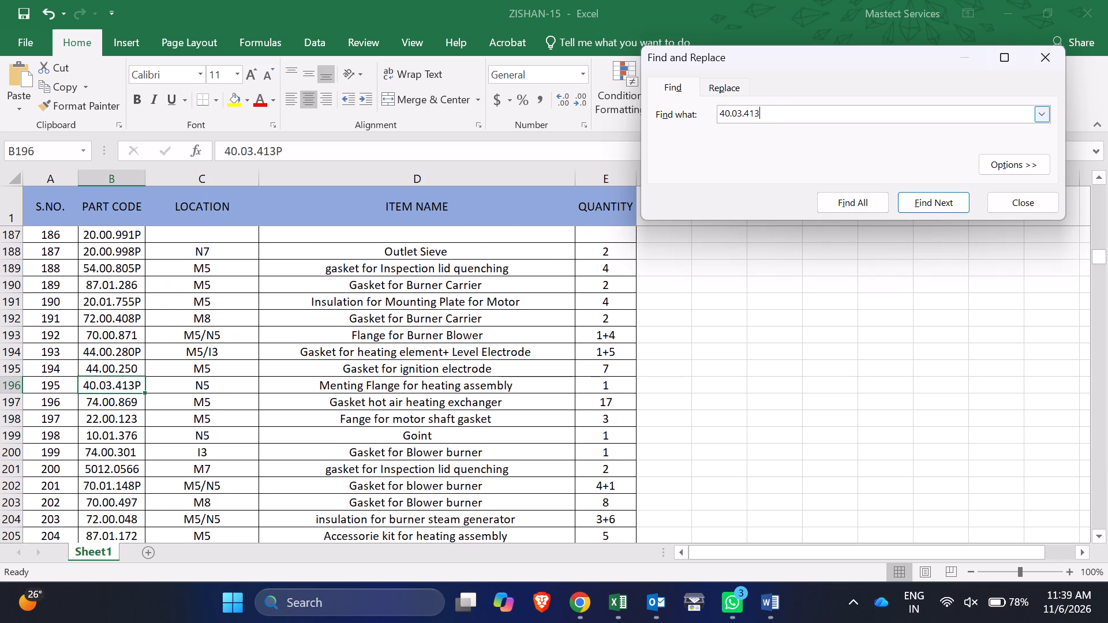
{"action": "key", "text": "Return"}
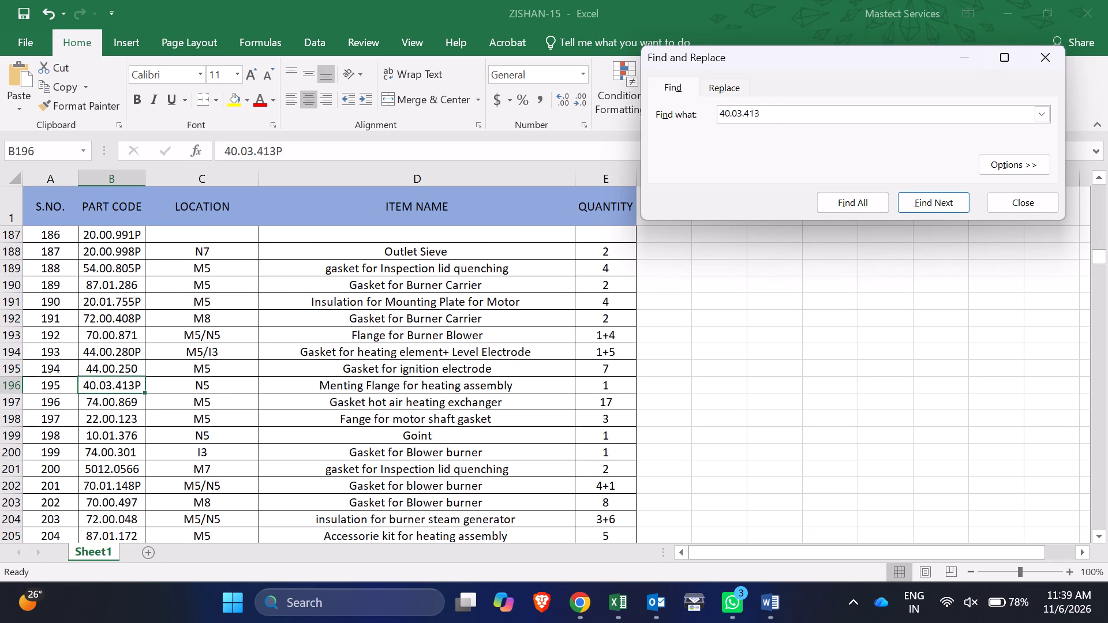
Copy part code 40.03.413P into cell H196 beside its row, with 2 in the adjacent cell I196, and save the workbook.
{"action": "key", "text": "ctrl+c"}
{"action": "left_click", "coordinate": [155, 385]}
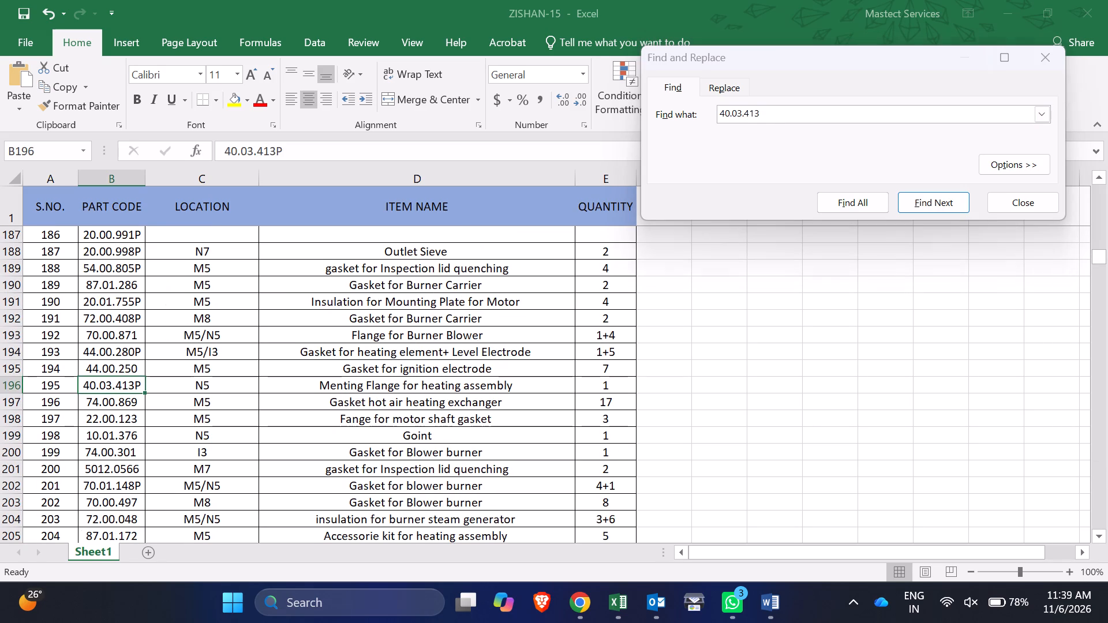
{"action": "left_click", "coordinate": [115, 386]}
{"action": "key", "text": "ctrl+c"}
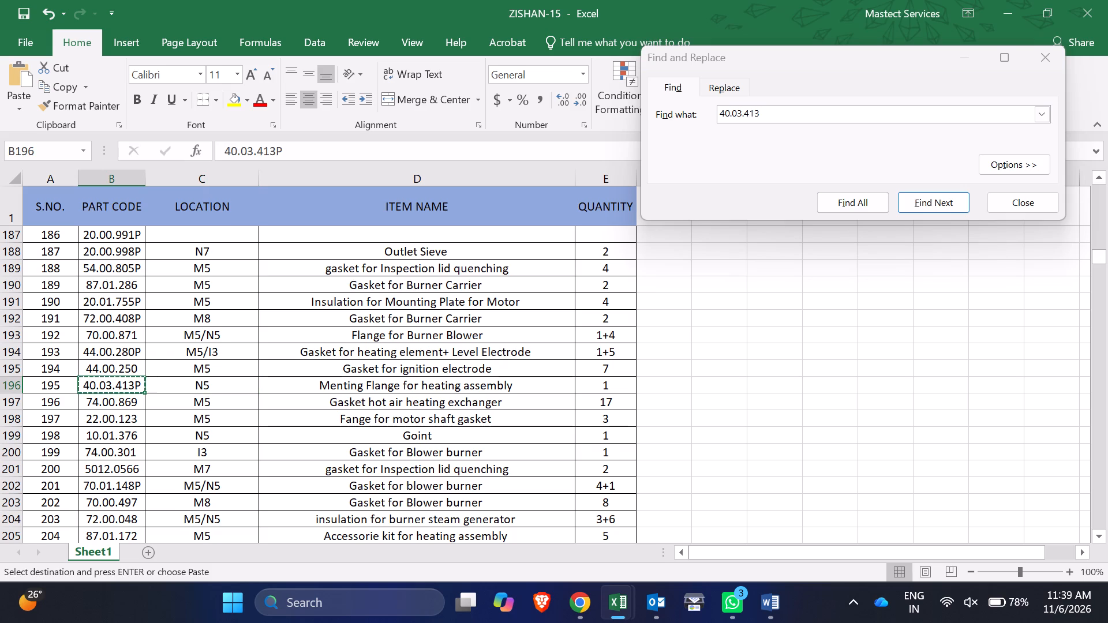
{"action": "left_click", "coordinate": [783, 380]}
{"action": "key", "text": "ctrl+v"}
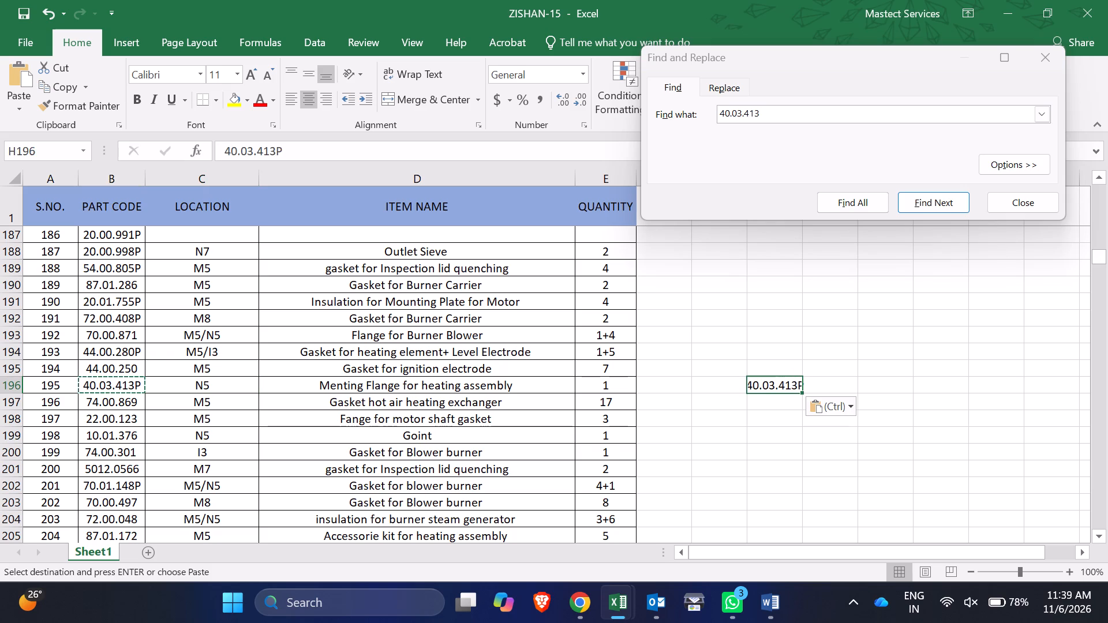
{"action": "left_click", "coordinate": [824, 386]}
{"action": "key", "text": "2"}
{"action": "key", "text": "Return"}
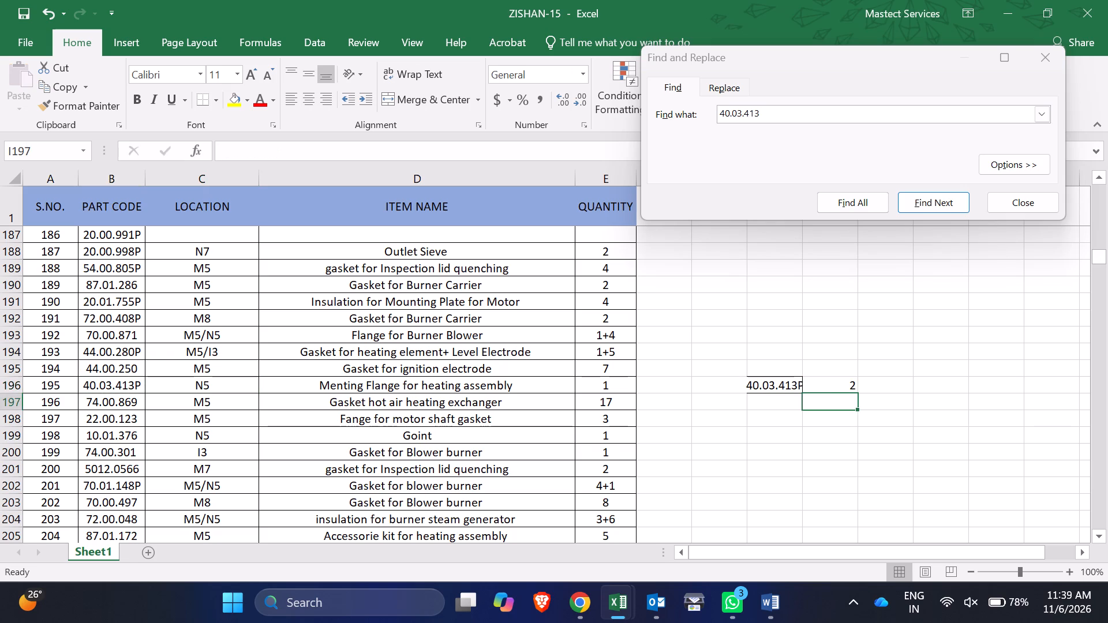
{"action": "key", "text": "ctrl+s"}
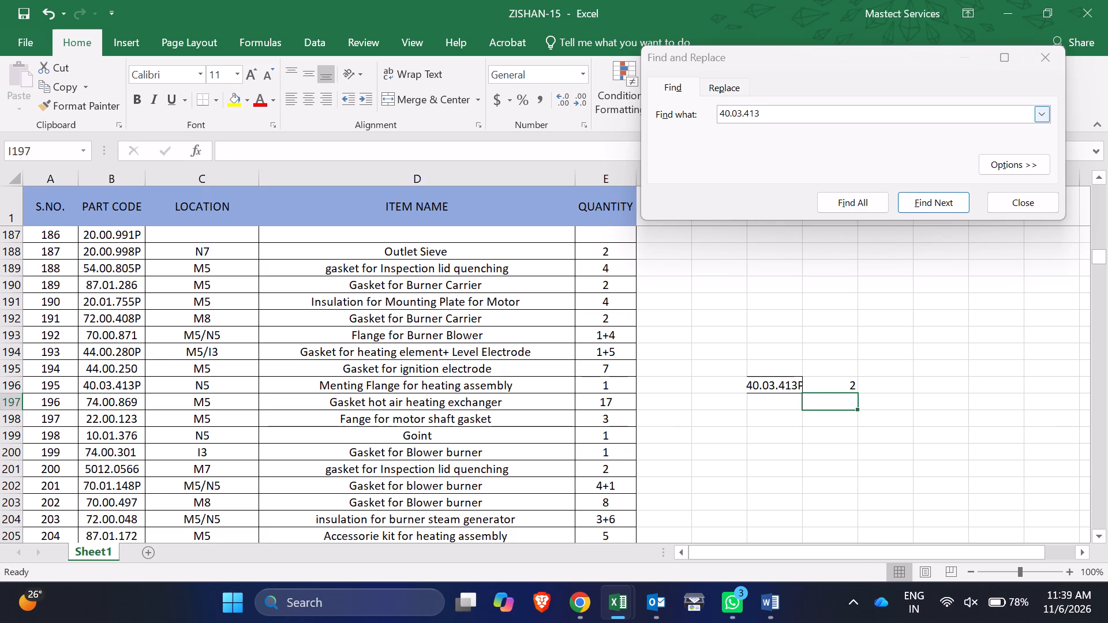
Search the parts sheet for part code 42.00.044, check for repeated entries, and examine its location and item name.
{"action": "double_click", "coordinate": [961, 114]}
{"action": "key", "text": "BackSpace"}
{"action": "type", "text": "42."}
{"action": "type", "text": "00"}
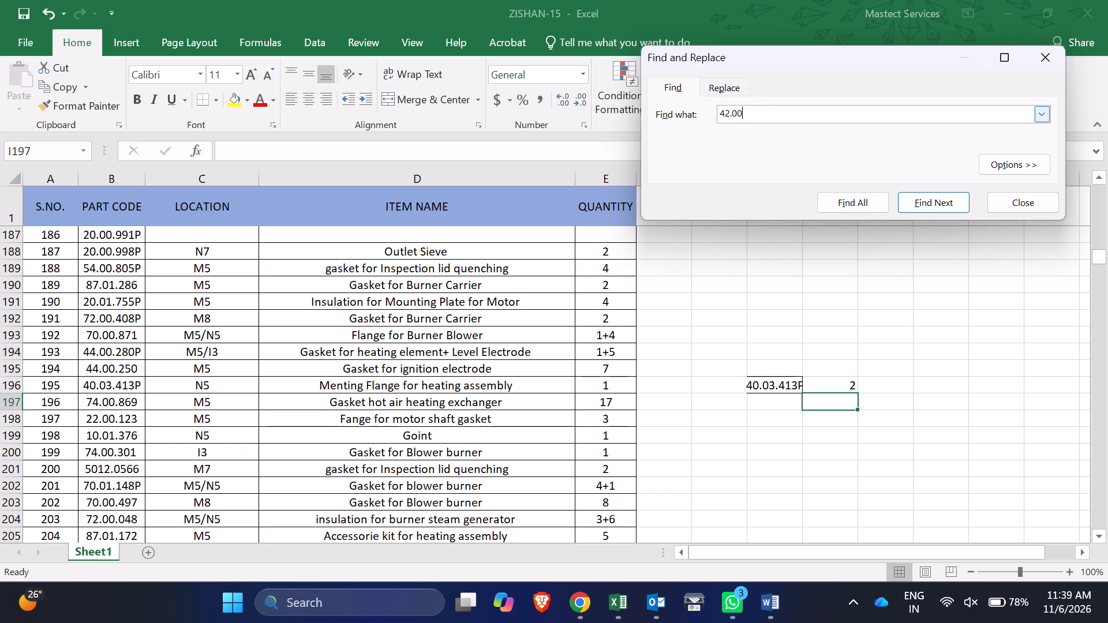
{"action": "key", "text": "period"}
{"action": "type", "text": "044"}
{"action": "key", "text": "Return"}
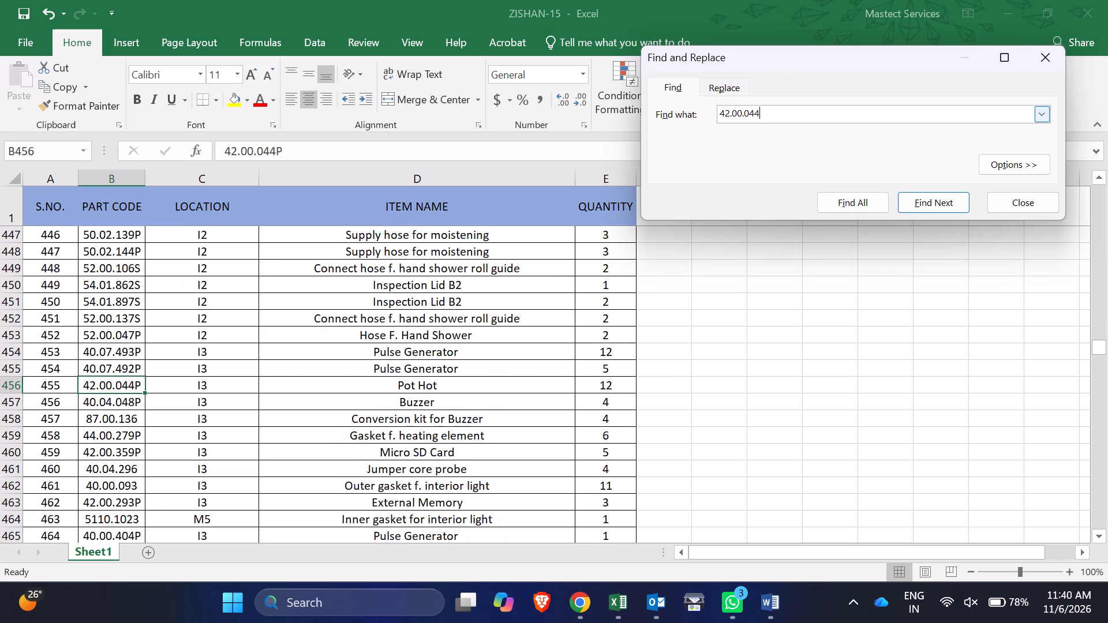
{"action": "key", "text": "Return"}
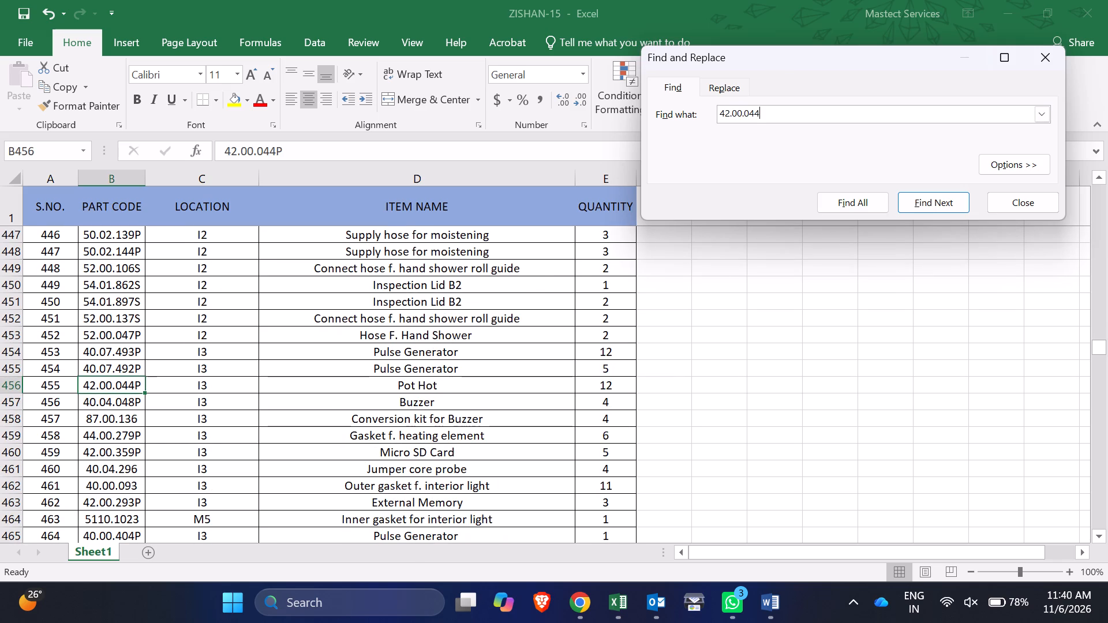
{"action": "left_click", "coordinate": [197, 384]}
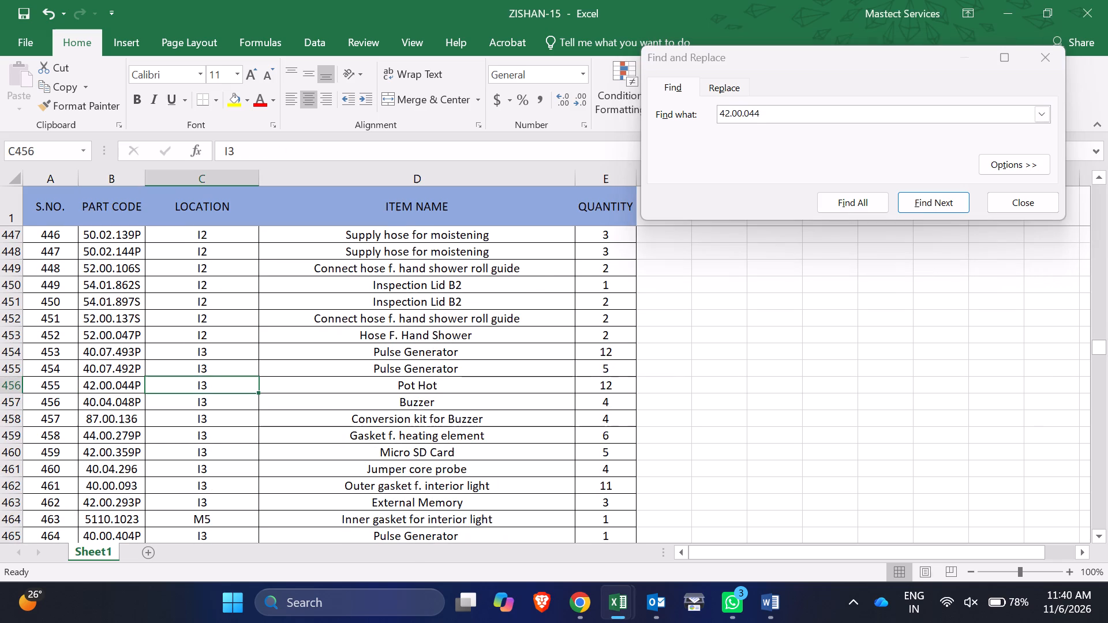
{"action": "left_click", "coordinate": [267, 385]}
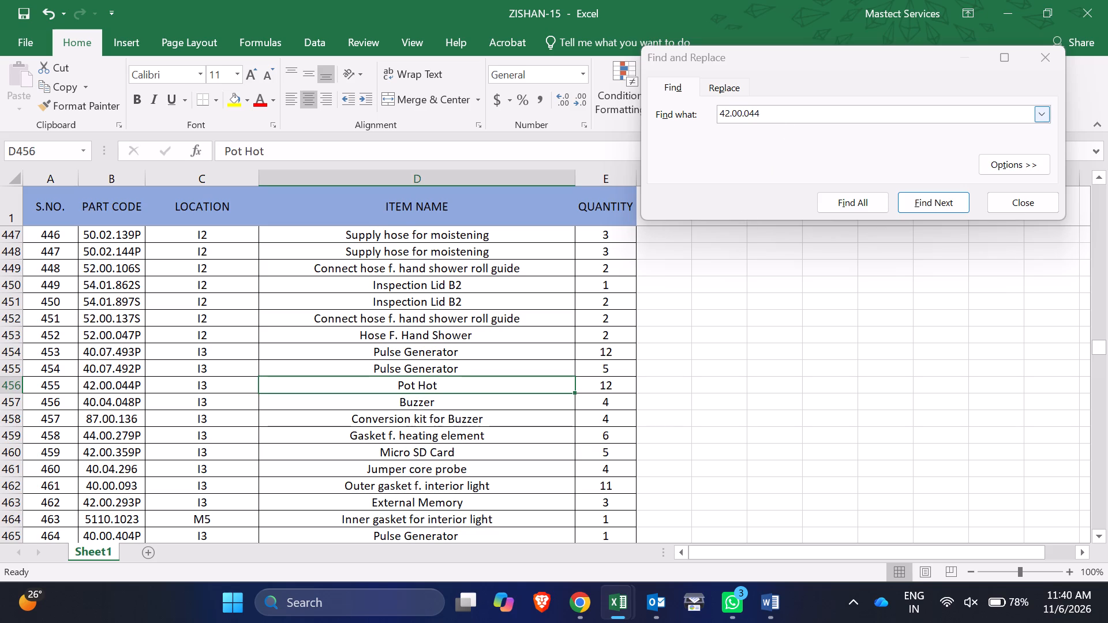
Search the parts sheet for part code 40.00.095, checking for repeated entries.
{"action": "double_click", "coordinate": [783, 111]}
{"action": "key", "text": "BackSpace"}
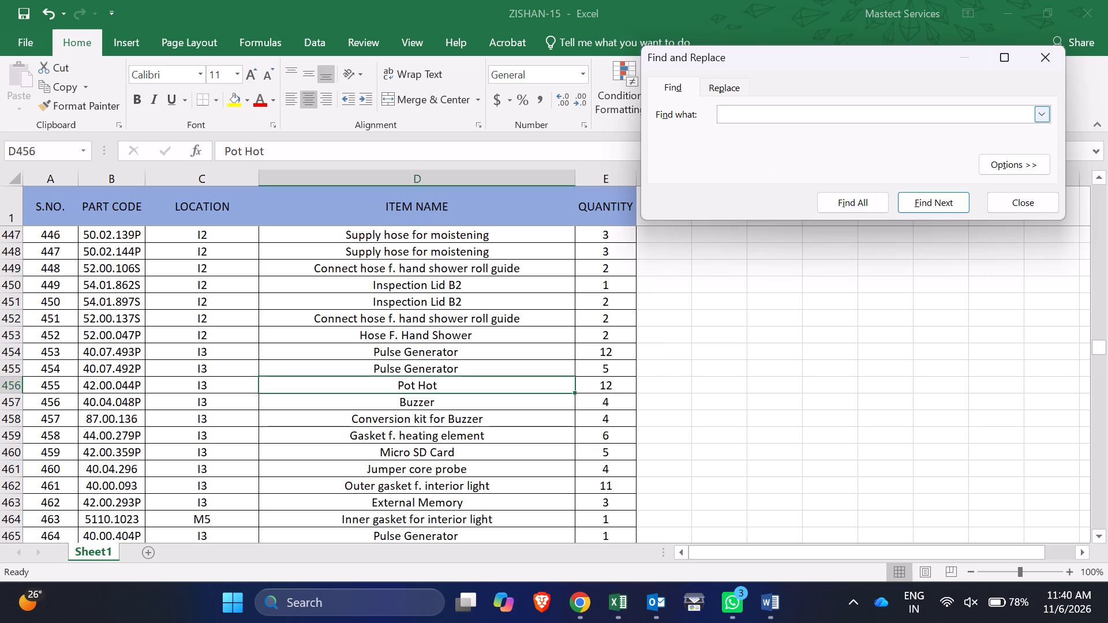
{"action": "type", "text": "40.00."}
{"action": "key", "text": "0"}
{"action": "type", "text": "95"}
{"action": "key", "text": "Return"}
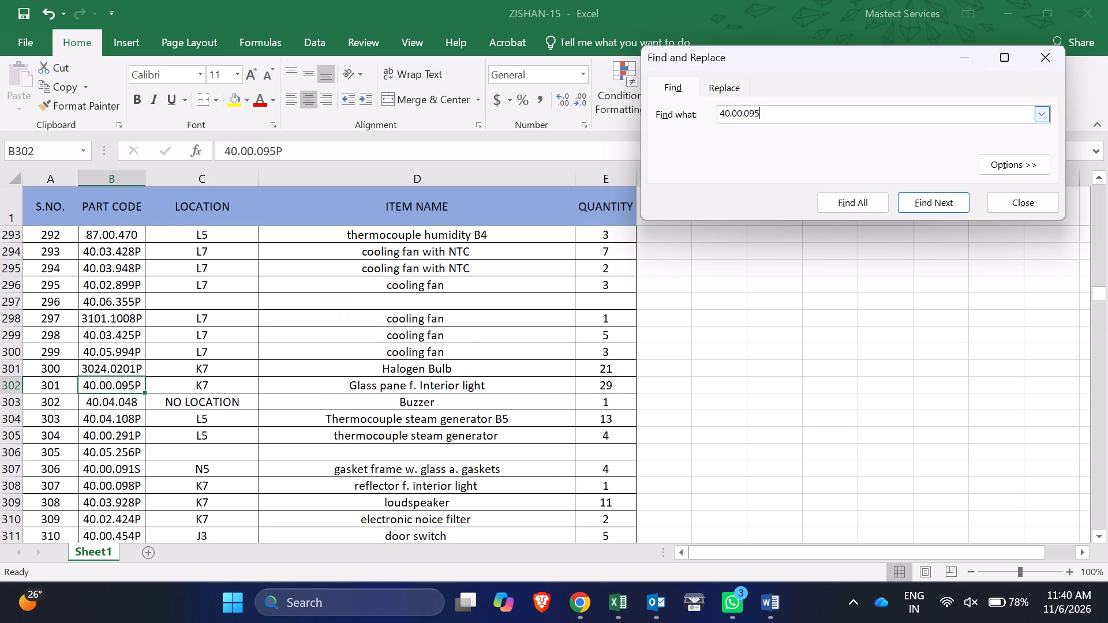
{"action": "key", "text": "Return"}
{"action": "key", "text": "Return"}
{"action": "key", "text": "Return"}
{"action": "key", "text": "Return"}
{"action": "key", "text": "Return"}
{"action": "key", "text": "Return"}
{"action": "key", "text": "Return"}
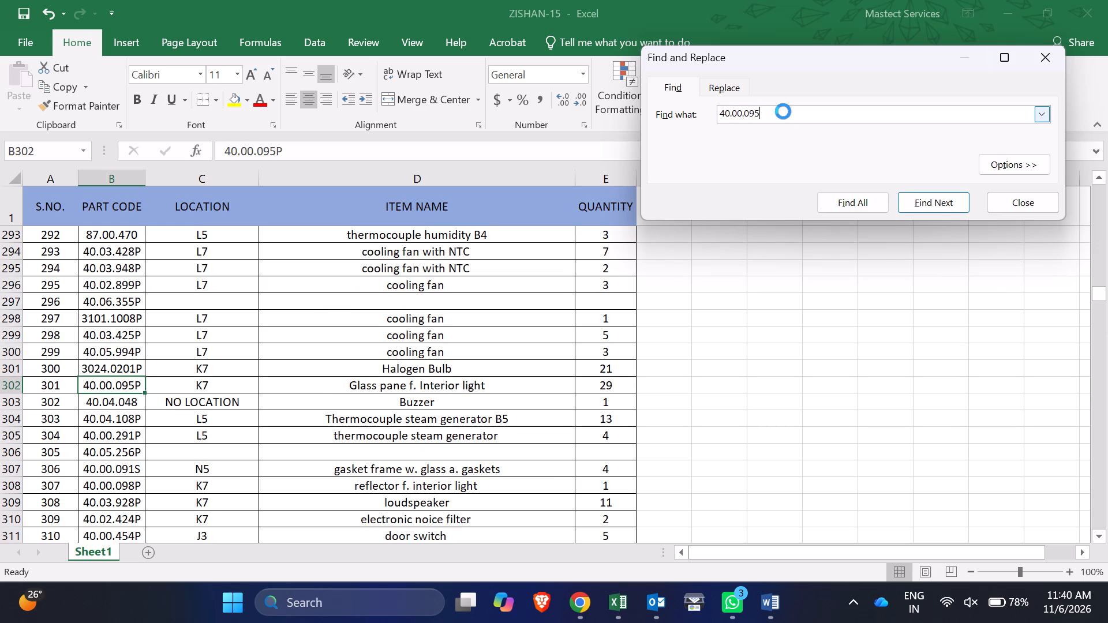
{"action": "key", "text": "Return"}
{"action": "key", "text": "Return"}
{"action": "key", "text": "Return"}
Search the parts sheet for part code 22.00.914, checking for repeated entries.
{"action": "double_click", "coordinate": [783, 111]}
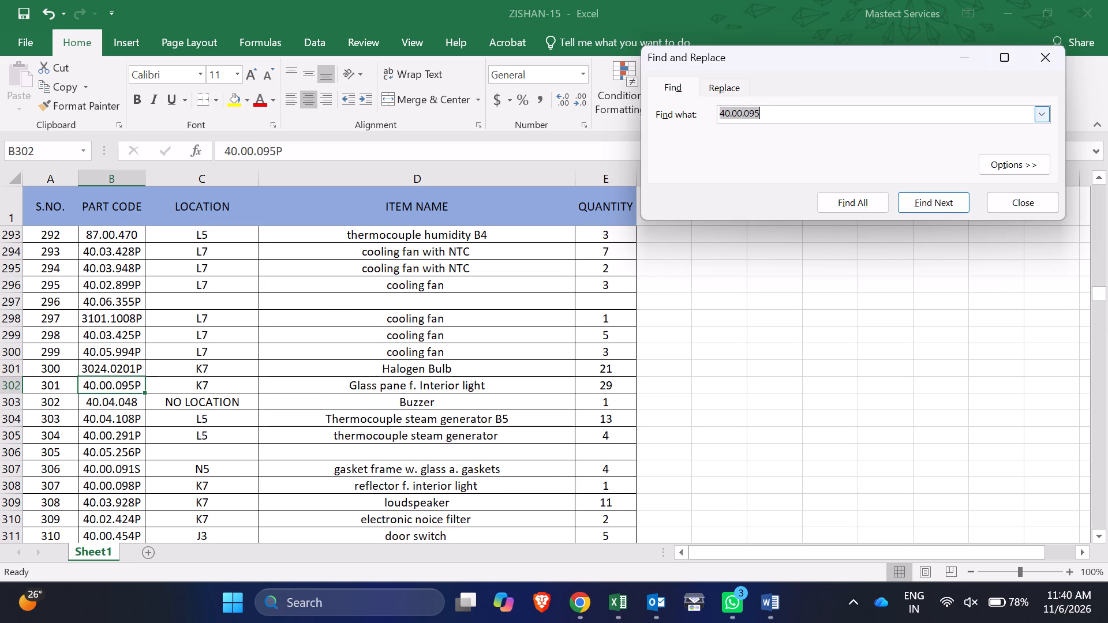
{"action": "key", "text": "BackSpace"}
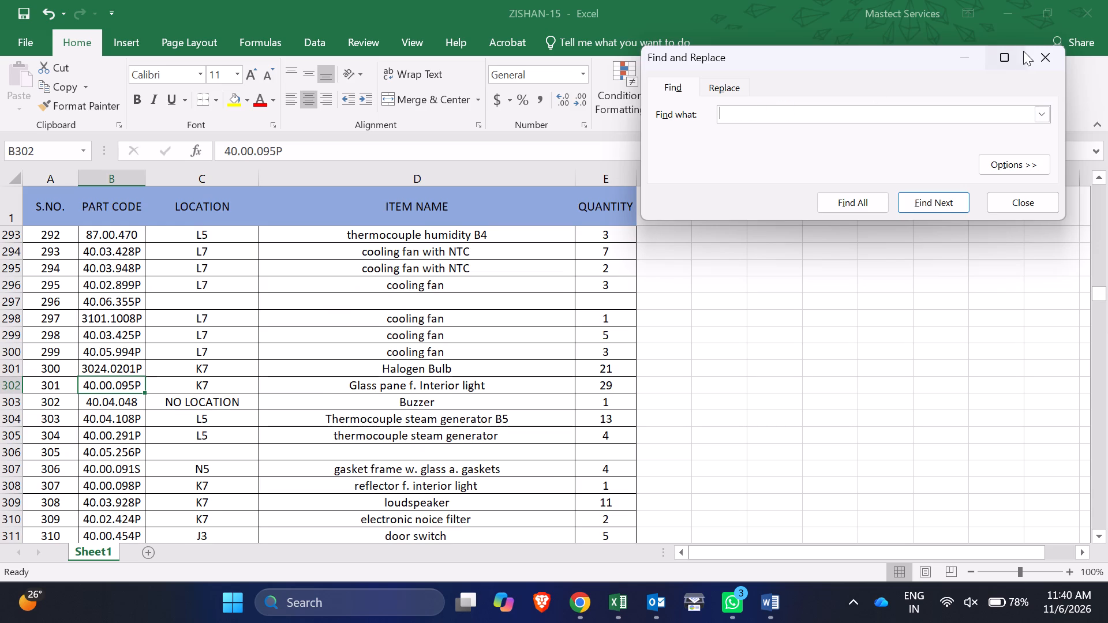
{"action": "type", "text": "22.00."}
{"action": "type", "text": "914"}
{"action": "key", "text": "Return"}
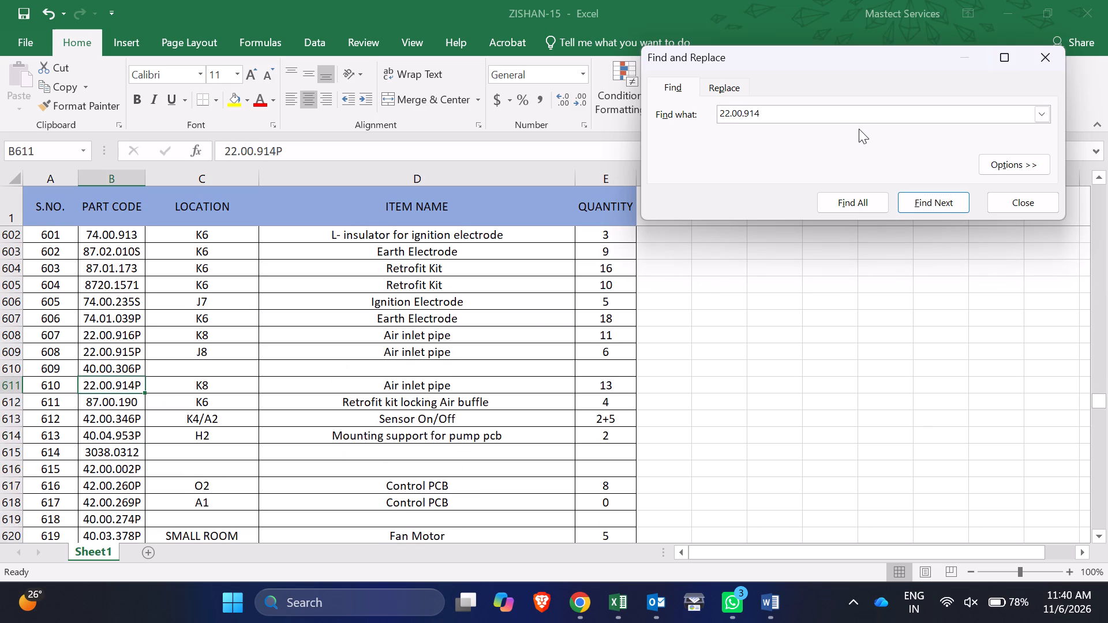
{"action": "key", "text": "Return"}
{"action": "key", "text": "Return"}
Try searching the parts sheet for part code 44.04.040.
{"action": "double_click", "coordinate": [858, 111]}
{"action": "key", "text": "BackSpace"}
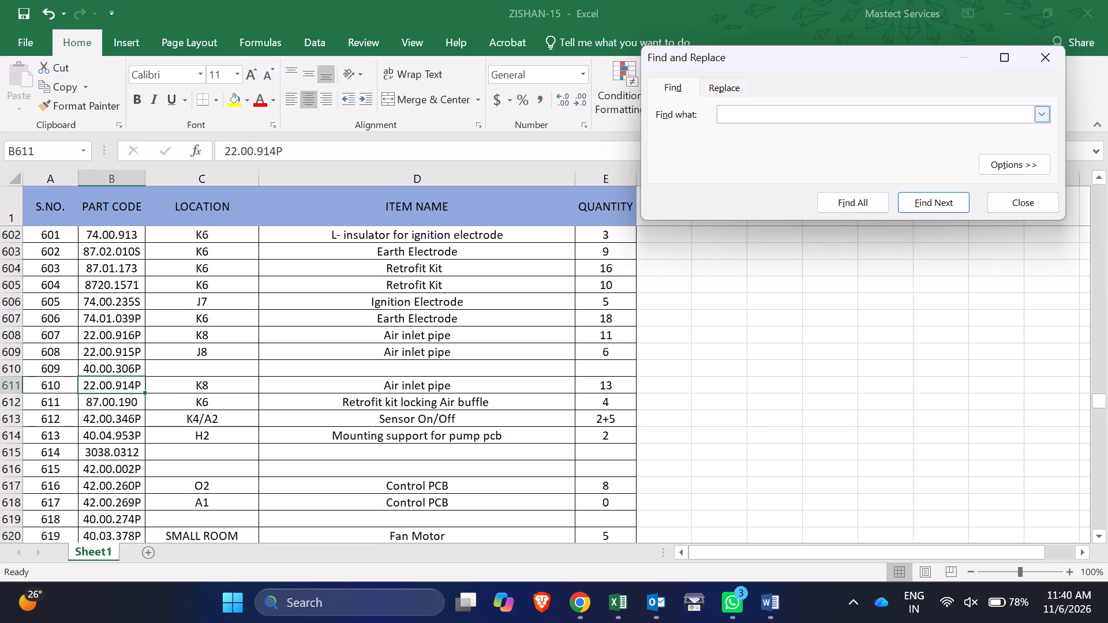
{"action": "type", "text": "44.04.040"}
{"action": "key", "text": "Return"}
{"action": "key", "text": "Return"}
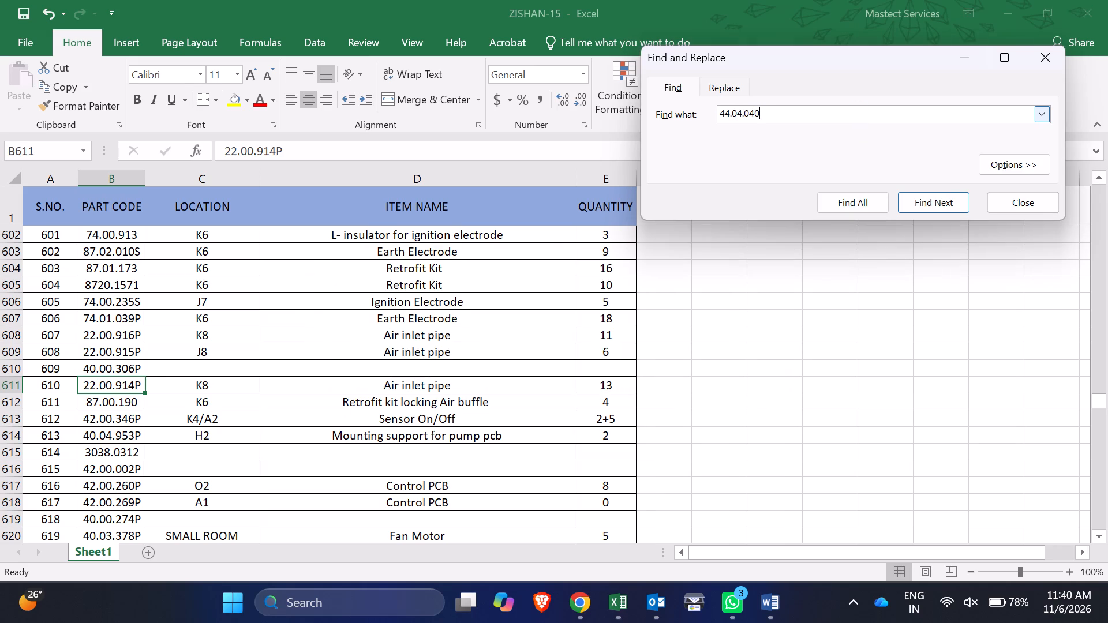
Correct the search term to part code 40.04.040 and search the parts sheet for it, checking for repeated entries.
{"action": "key", "text": "BackSpace"}
{"action": "key", "text": "BackSpace"}
{"action": "key", "text": "BackSpace"}
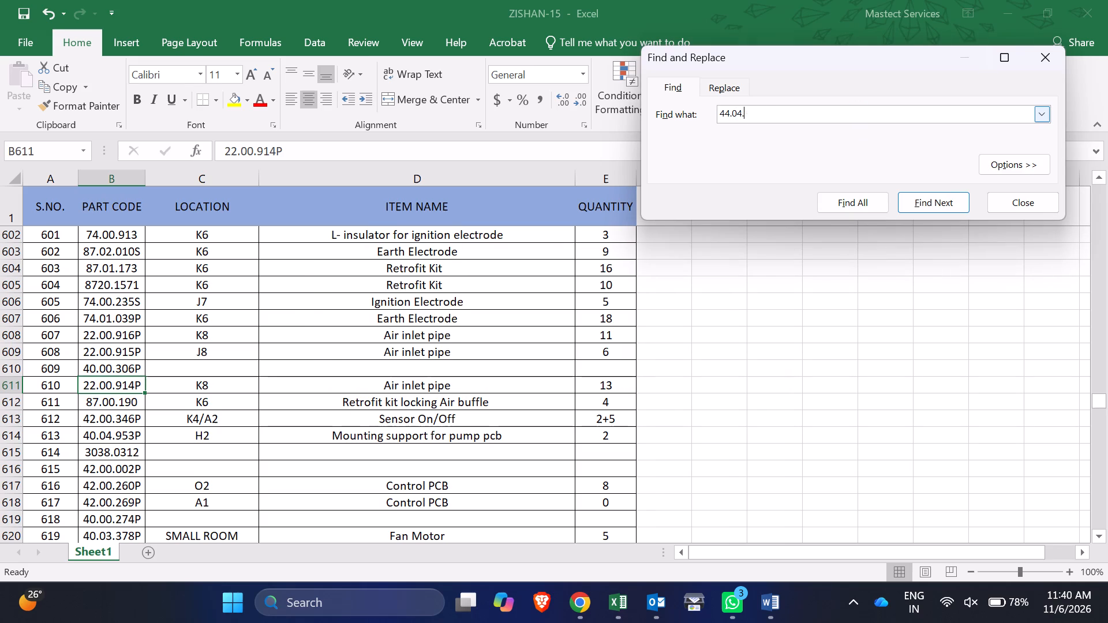
{"action": "key", "text": "BackSpace"}
{"action": "key", "text": "BackSpace"}
{"action": "key", "text": "BackSpace"}
{"action": "key", "text": "BackSpace"}
{"action": "key", "text": "BackSpace"}
{"action": "type", "text": "0.04.040"}
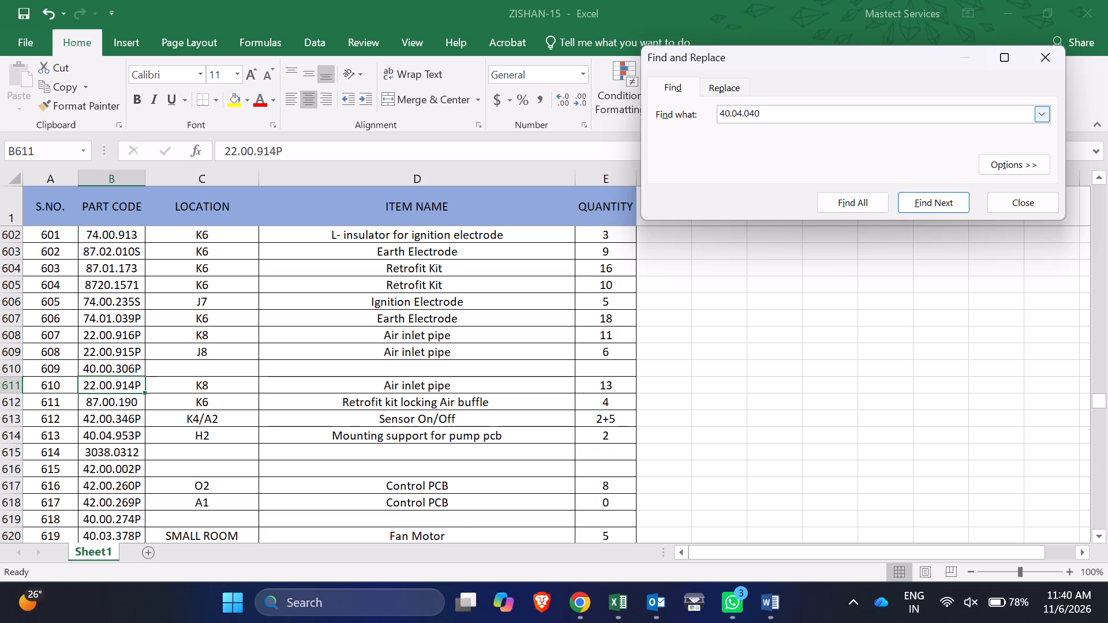
{"action": "key", "text": "Return"}
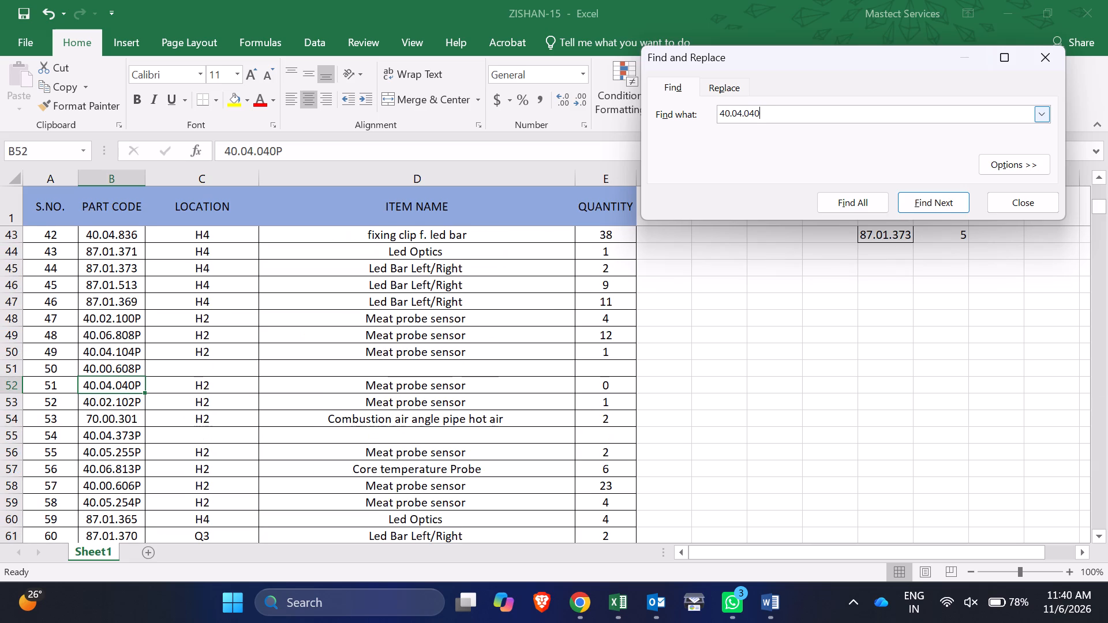
{"action": "key", "text": "Return"}
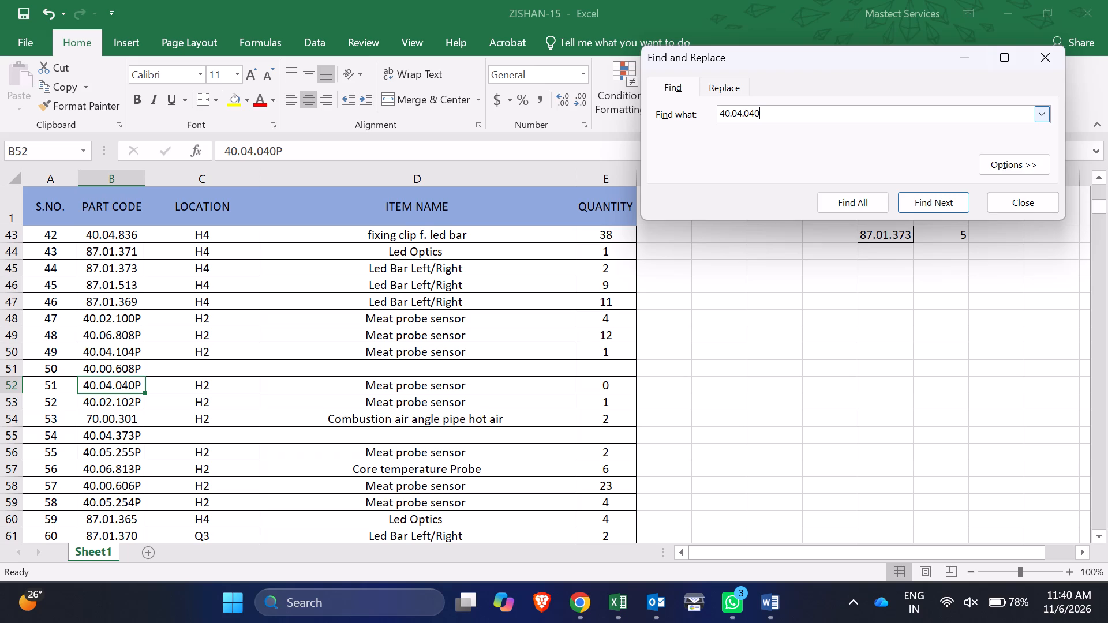
Search the parts sheet for part code 16.01.908, checking for repeated entries.
{"action": "key", "text": "BackSpace"}
{"action": "key", "text": "BackSpace"}
{"action": "key", "text": "BackSpace"}
{"action": "key", "text": "BackSpace"}
{"action": "key", "text": "BackSpace"}
{"action": "key", "text": "BackSpace"}
{"action": "key", "text": "BackSpace"}
{"action": "key", "text": "BackSpace"}
{"action": "key", "text": "BackSpace"}
{"action": "key", "text": "BackSpace"}
{"action": "key", "text": "BackSpace"}
{"action": "key", "text": "BackSpace"}
{"action": "key", "text": "BackSpace"}
{"action": "key", "text": "BackSpace"}
{"action": "key", "text": "BackSpace"}
{"action": "key", "text": "BackSpace"}
{"action": "key", "text": "BackSpace"}
{"action": "key", "text": "BackSpace"}
{"action": "key", "text": "BackSpace"}
{"action": "key", "text": "BackSpace"}
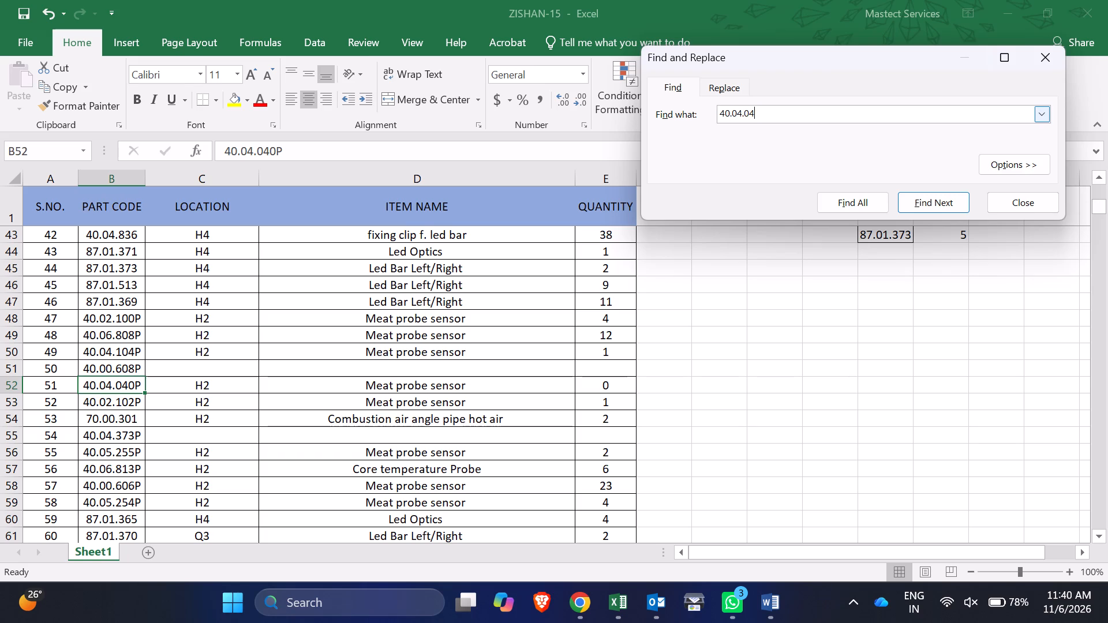
{"action": "type", "text": "16.01."}
{"action": "type", "text": "908"}
{"action": "key", "text": "Return"}
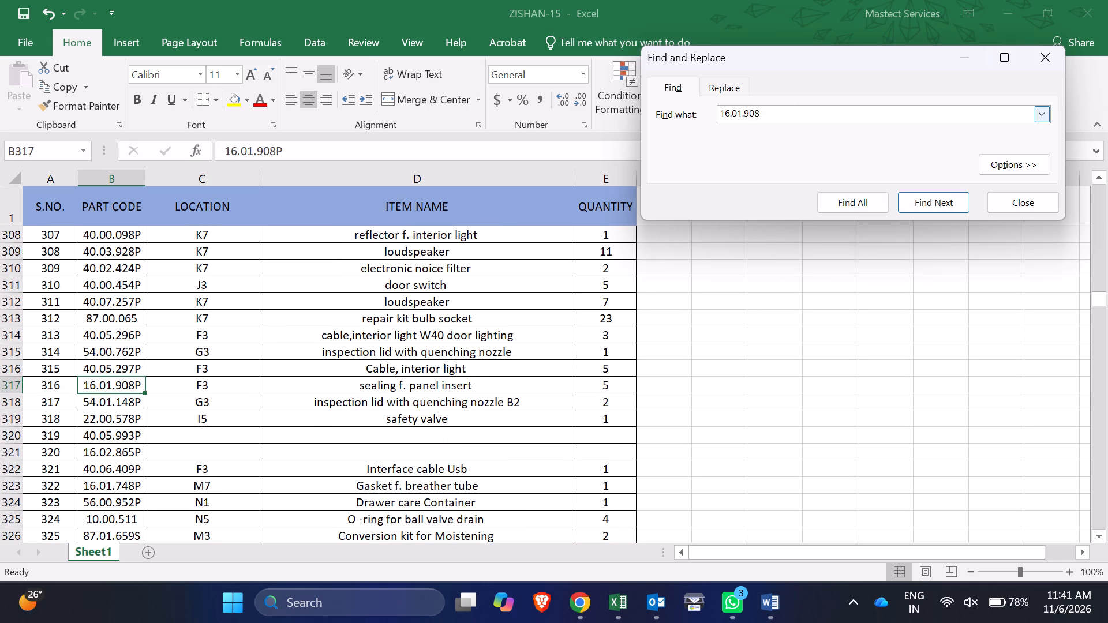
{"action": "key", "text": "Return"}
{"action": "key", "text": "Return"}
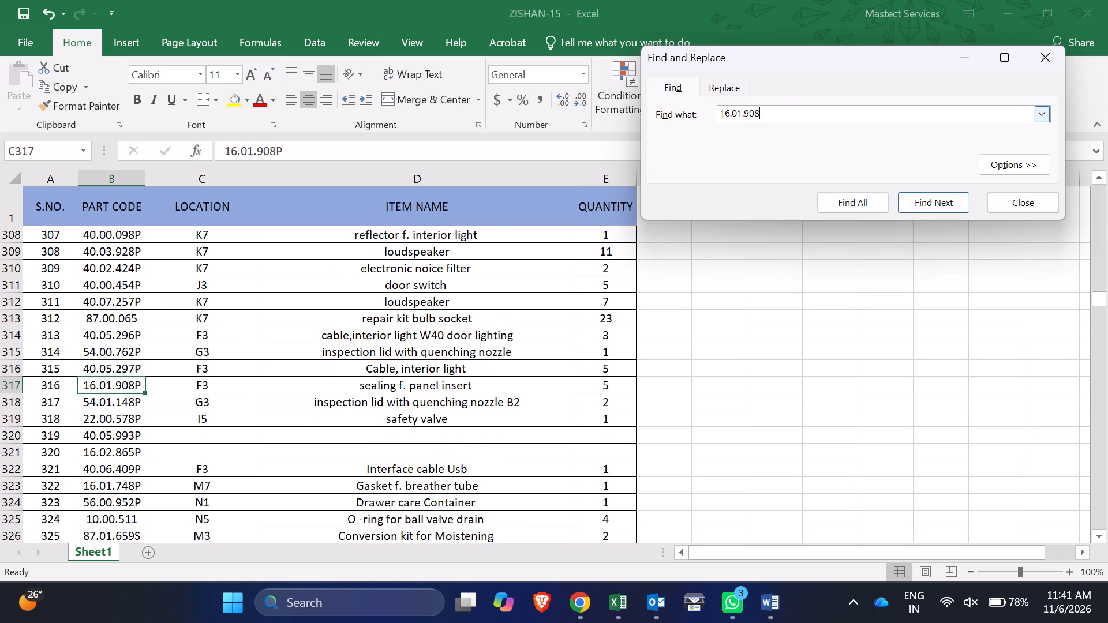
{"action": "key", "text": "Return"}
Clear the previous part code from the search term and save the workbook.
{"action": "left_click", "coordinate": [785, 114]}
{"action": "key", "text": "BackSpace"}
{"action": "key", "text": "BackSpace"}
{"action": "key", "text": "BackSpace"}
{"action": "key", "text": "BackSpace"}
{"action": "key", "text": "BackSpace"}
{"action": "key", "text": "BackSpace"}
{"action": "key", "text": "BackSpace"}
{"action": "key", "text": "BackSpace"}
{"action": "key", "text": "BackSpace"}
{"action": "key", "text": "BackSpace"}
{"action": "key", "text": "BackSpace"}
{"action": "key", "text": "BackSpace"}
{"action": "key", "text": "BackSpace"}
{"action": "key", "text": "BackSpace"}
{"action": "key", "text": "BackSpace"}
{"action": "key", "text": "BackSpace"}
{"action": "key", "text": "BackSpace"}
{"action": "key", "text": "BackSpace"}
{"action": "key", "text": "BackSpace"}
{"action": "key", "text": "BackSpace"}
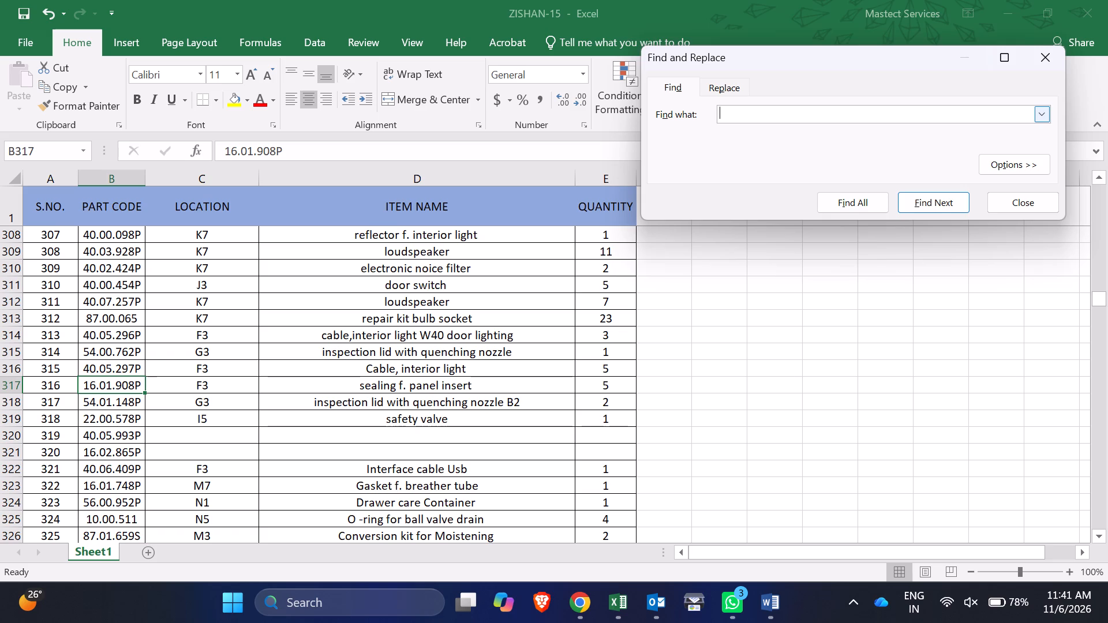
{"action": "key", "text": "BackSpace"}
{"action": "key", "text": "BackSpace"}
{"action": "key", "text": "BackSpace"}
{"action": "key", "text": "BackSpace"}
{"action": "key", "text": "BackSpace"}
{"action": "key", "text": "BackSpace"}
{"action": "left_click", "coordinate": [774, 295]}
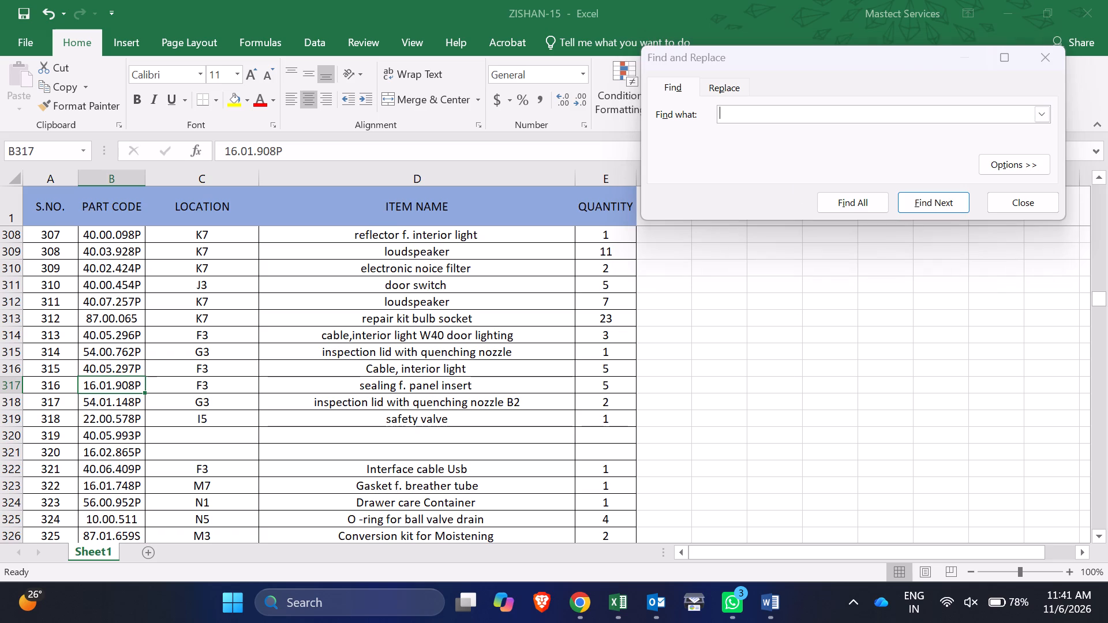
{"action": "left_click", "coordinate": [749, 112]}
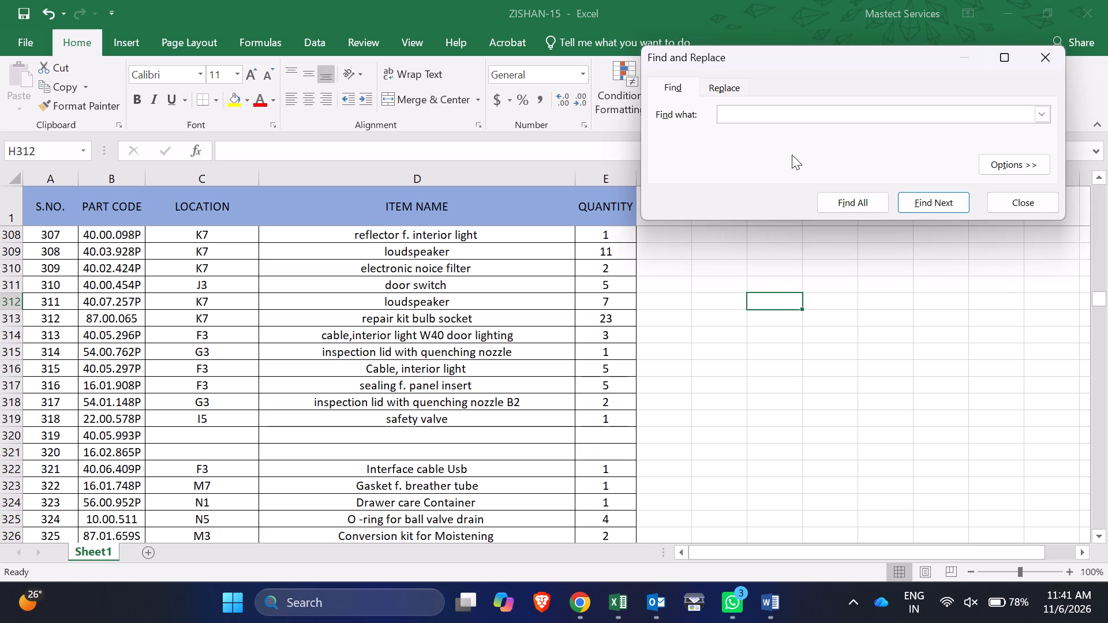
{"action": "key", "text": "ctrl+s"}
{"action": "key", "text": "ctrl+s"}
{"action": "left_click", "coordinate": [813, 294]}
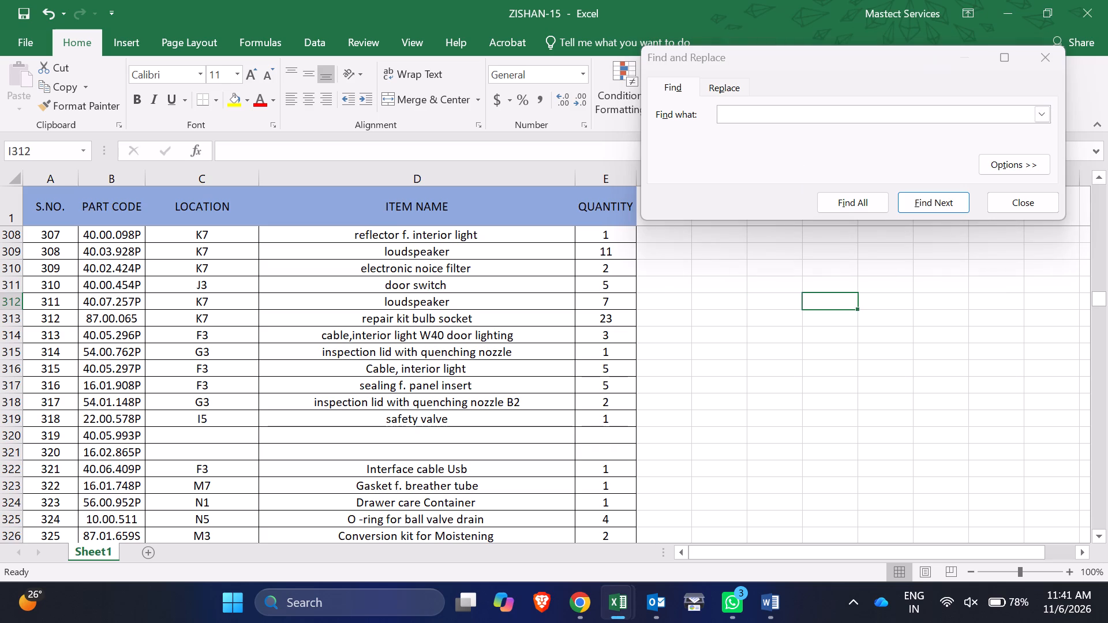
{"action": "left_click", "coordinate": [793, 297]}
{"action": "key", "text": "ctrl+s"}
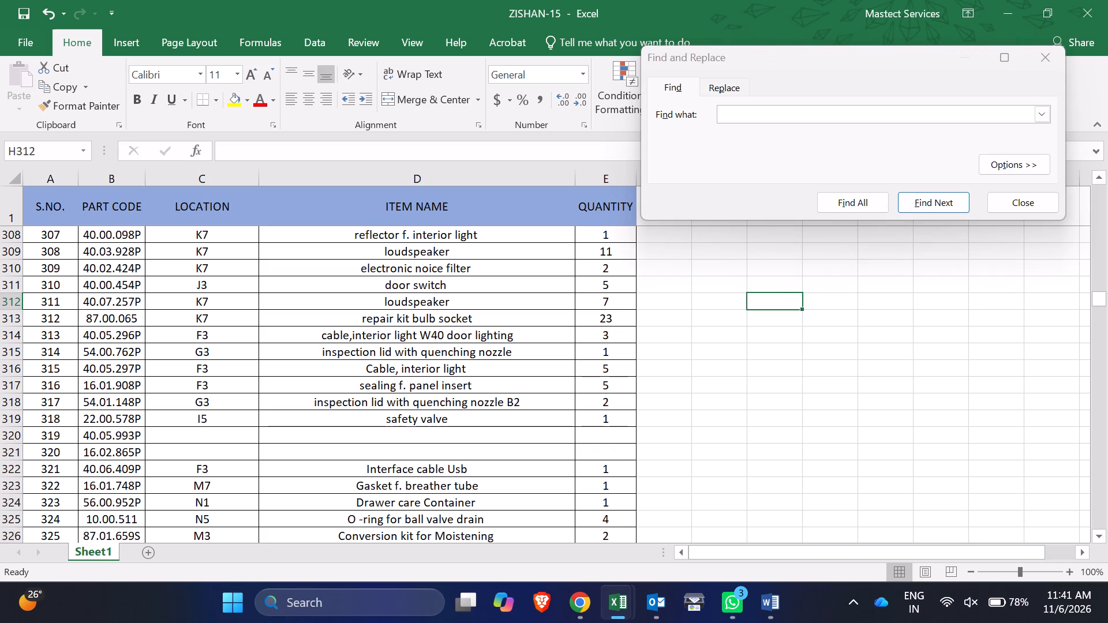
Search the parts sheet for part code 87.01.696, checking for repeated entries.
{"action": "scroll", "coordinate": [808, 366], "scroll_direction": "down", "scroll_amount": 13}
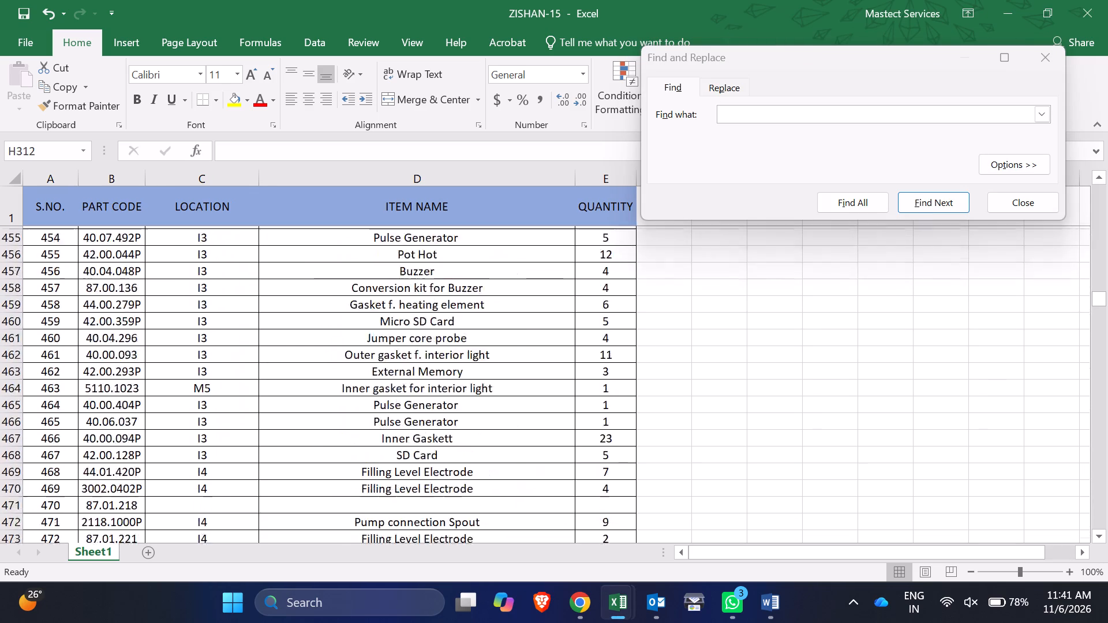
{"action": "scroll", "coordinate": [808, 366], "scroll_direction": "down", "scroll_amount": 4}
{"action": "scroll", "coordinate": [808, 366], "scroll_direction": "up", "scroll_amount": 19}
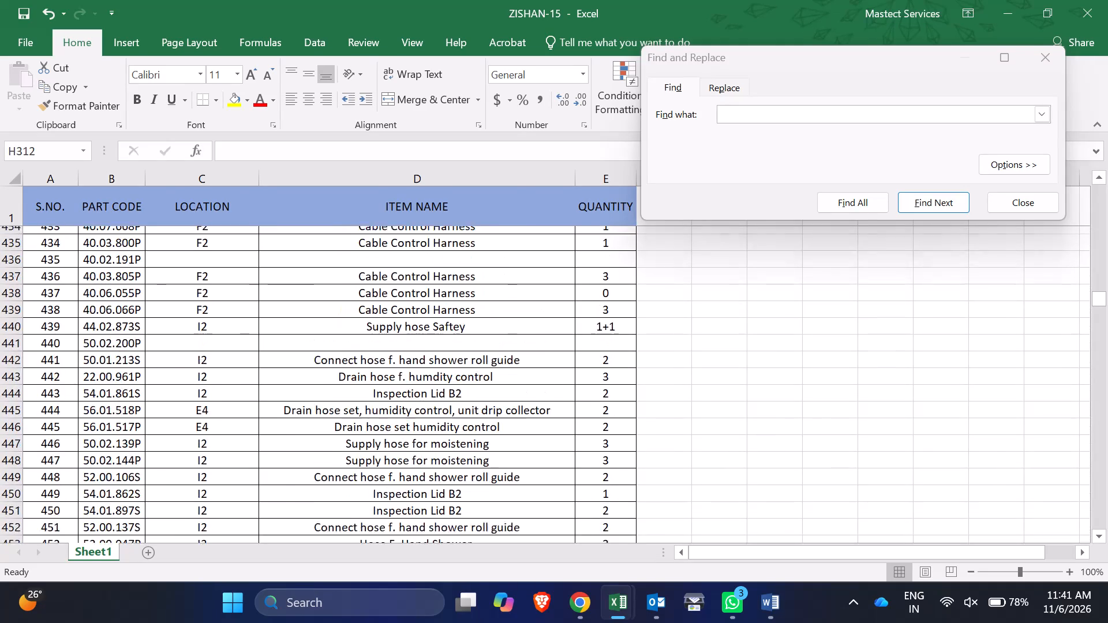
{"action": "left_click", "coordinate": [779, 117]}
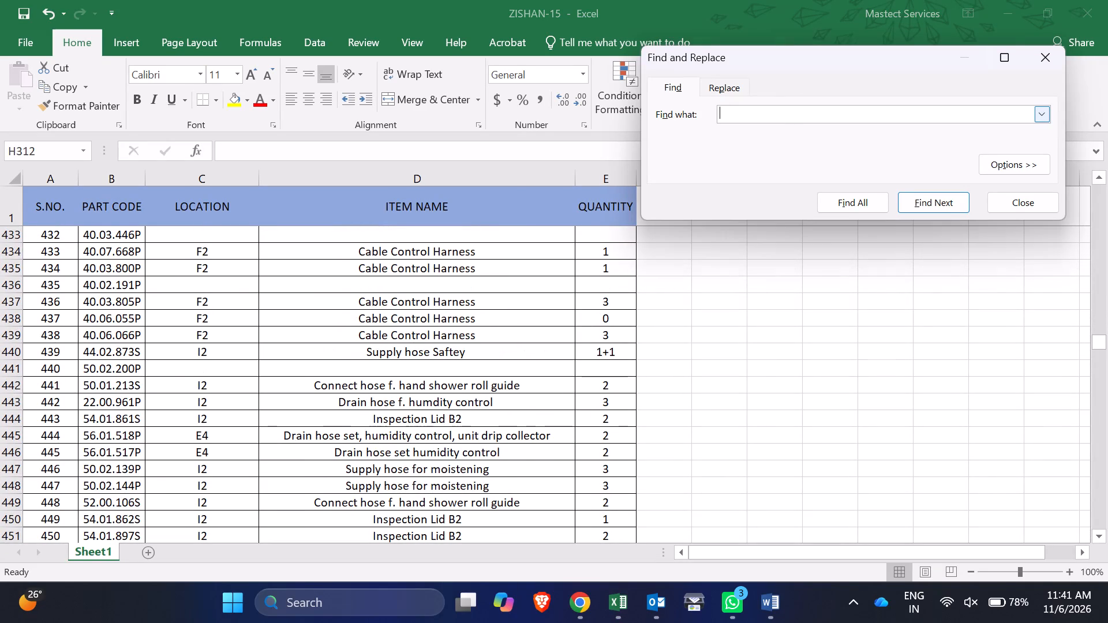
{"action": "type", "text": "87.01."}
{"action": "type", "text": "696"}
{"action": "key", "text": "Return"}
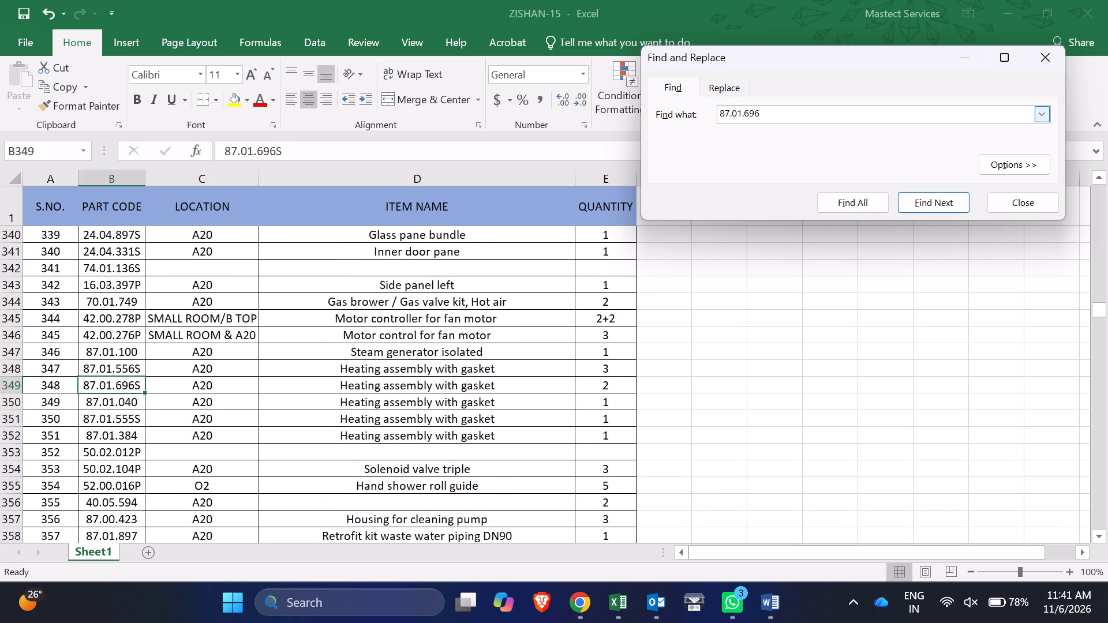
{"action": "key", "text": "Return"}
{"action": "key", "text": "Return"}
{"action": "key", "text": "Return"}
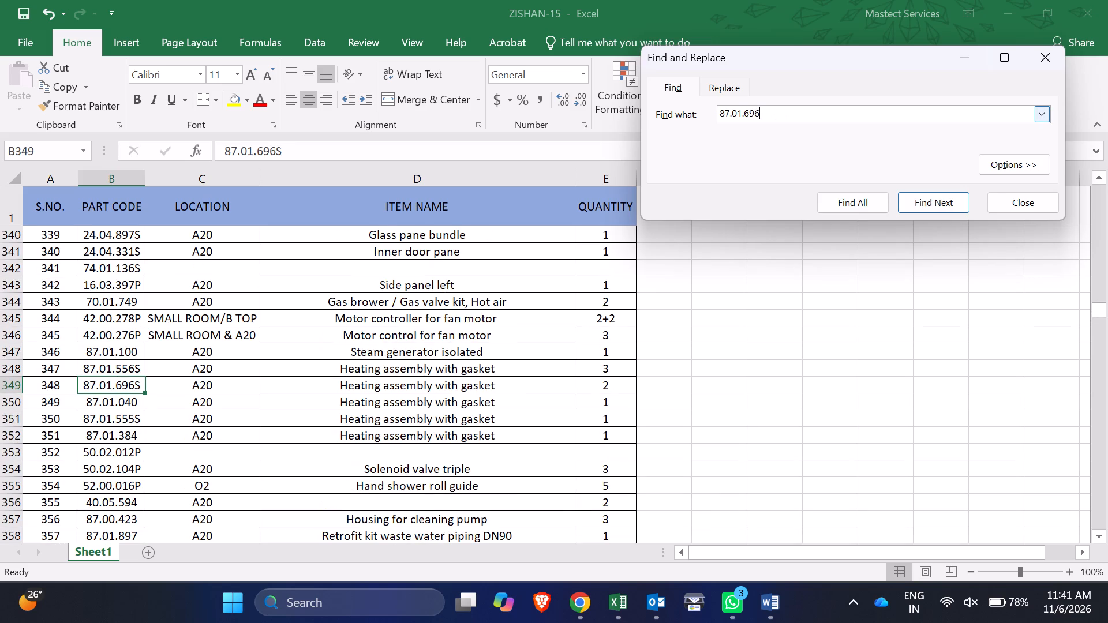
Move the searched code 87.01.696 into cell G349 beside the table, enter 2 in H349, and save the workbook.
{"action": "double_click", "coordinate": [766, 114]}
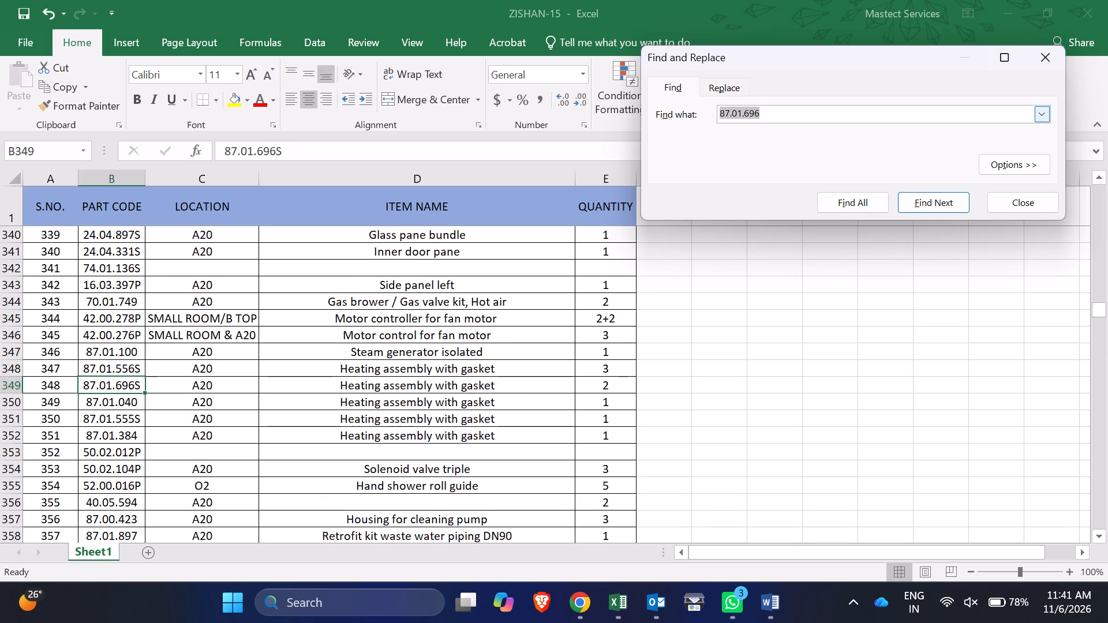
{"action": "key", "text": "ctrl+c"}
{"action": "key", "text": "ctrl+v"}
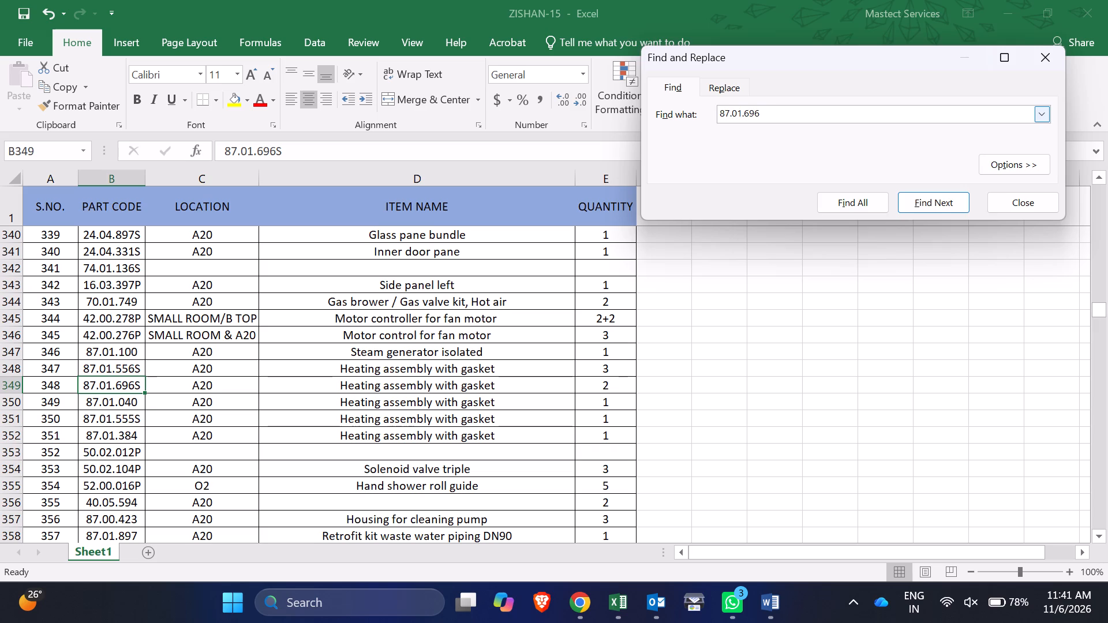
{"action": "double_click", "coordinate": [766, 114]}
{"action": "key", "text": "ctrl+x"}
{"action": "left_click", "coordinate": [684, 365]}
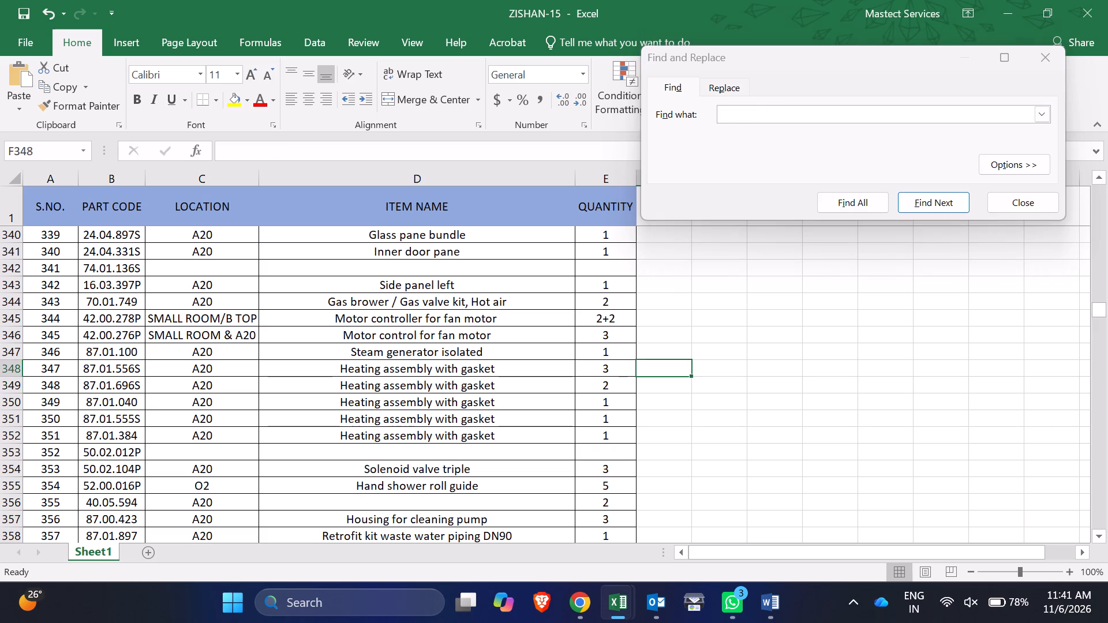
{"action": "left_click", "coordinate": [731, 377]}
{"action": "key", "text": "ctrl+v"}
{"action": "left_click", "coordinate": [756, 382]}
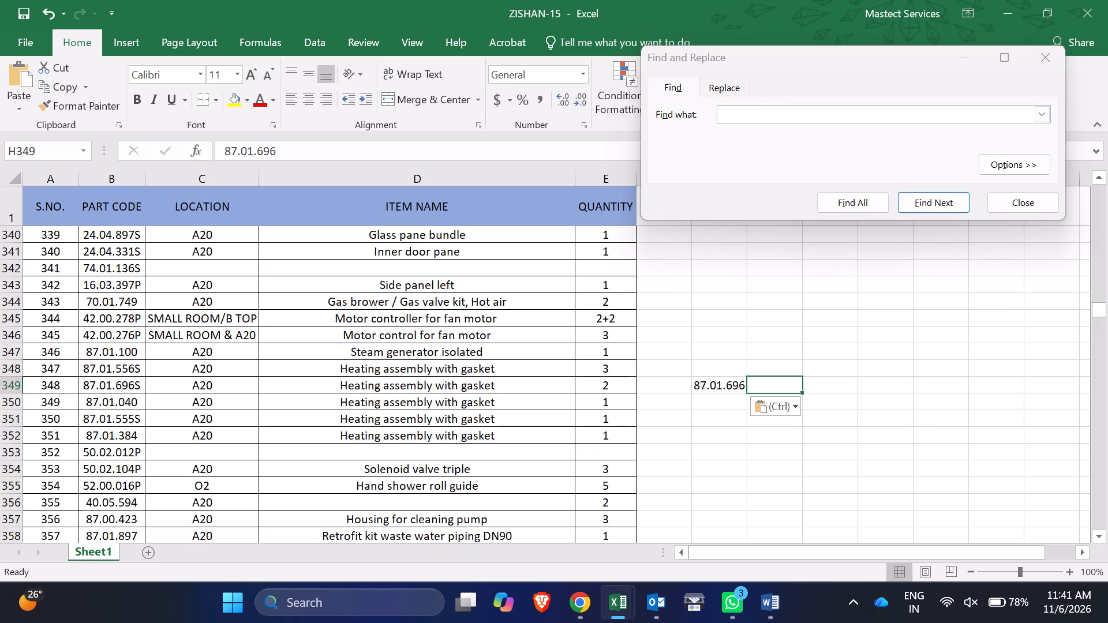
{"action": "key", "text": "2"}
{"action": "key", "text": "Return"}
{"action": "key", "text": "ctrl+s"}
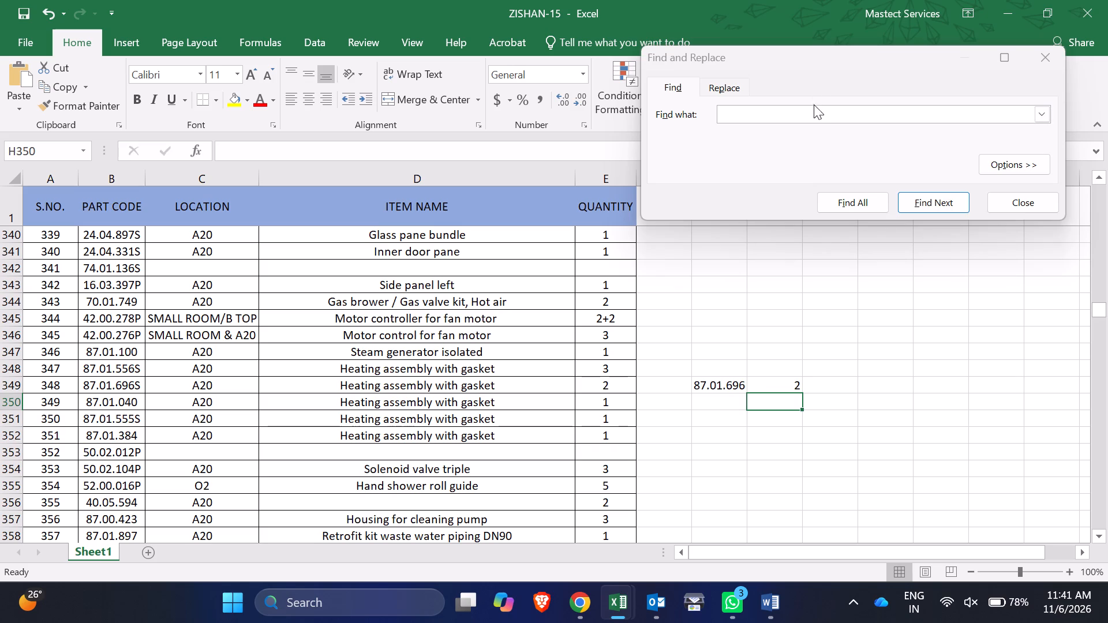
Search the parts sheet for part code 46.00.290, checking for repeated entries.
{"action": "left_click", "coordinate": [814, 113]}
{"action": "type", "text": "46.00."}
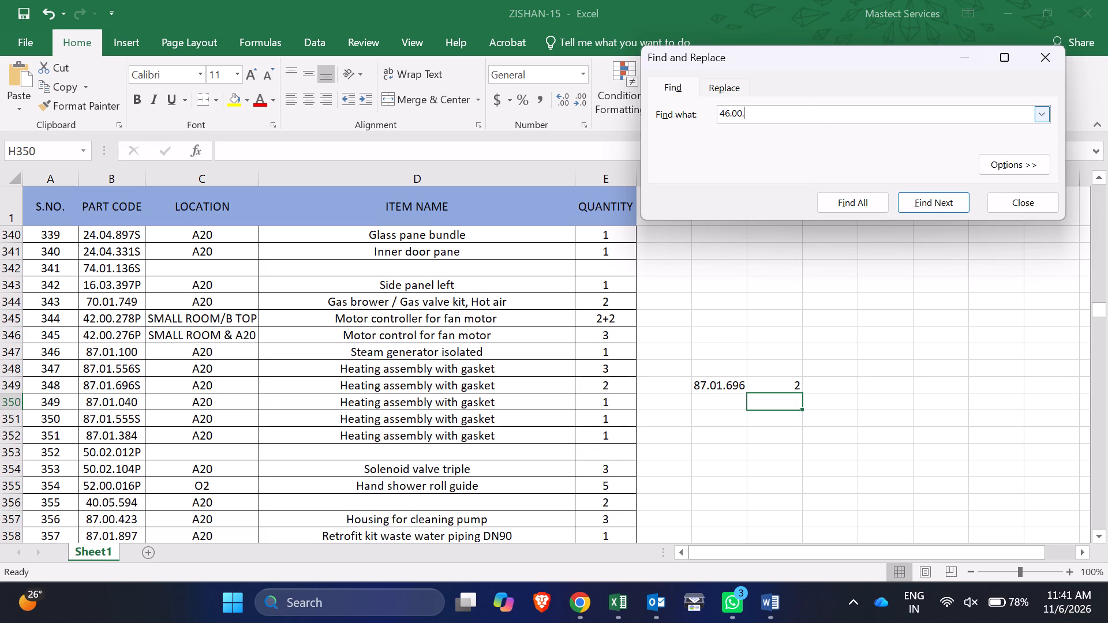
{"action": "type", "text": "290"}
{"action": "key", "text": "Return"}
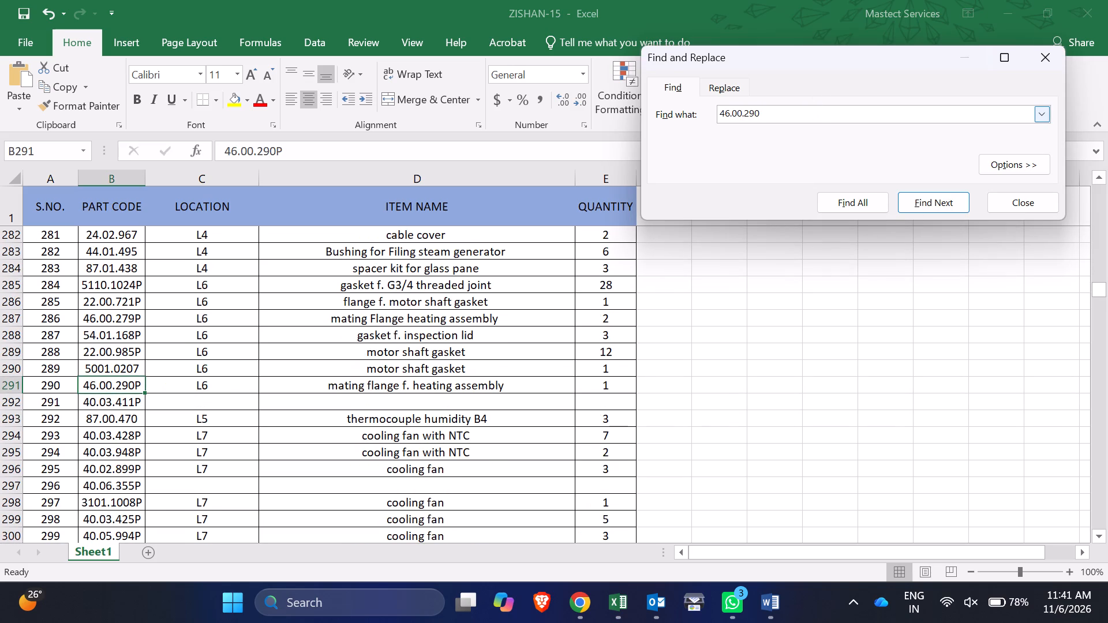
{"action": "key", "text": "Return"}
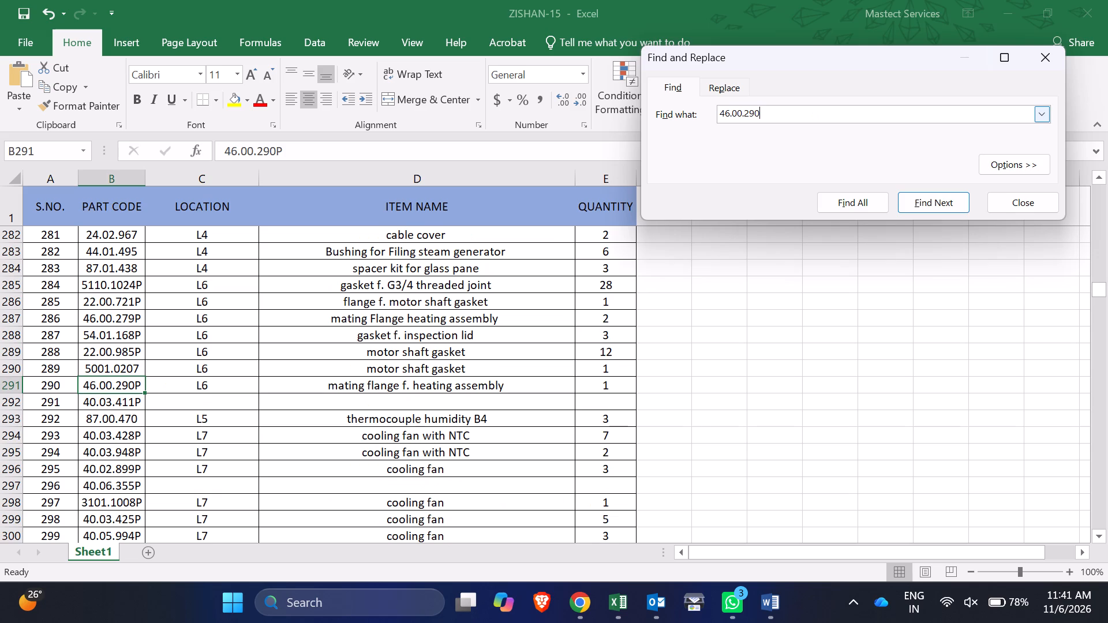
{"action": "key", "text": "Return"}
Move the searched code 46.00.290 into cell H289 beside the table, enter 5 in I289, and save the workbook.
{"action": "double_click", "coordinate": [785, 111]}
{"action": "key", "text": "ctrl+x"}
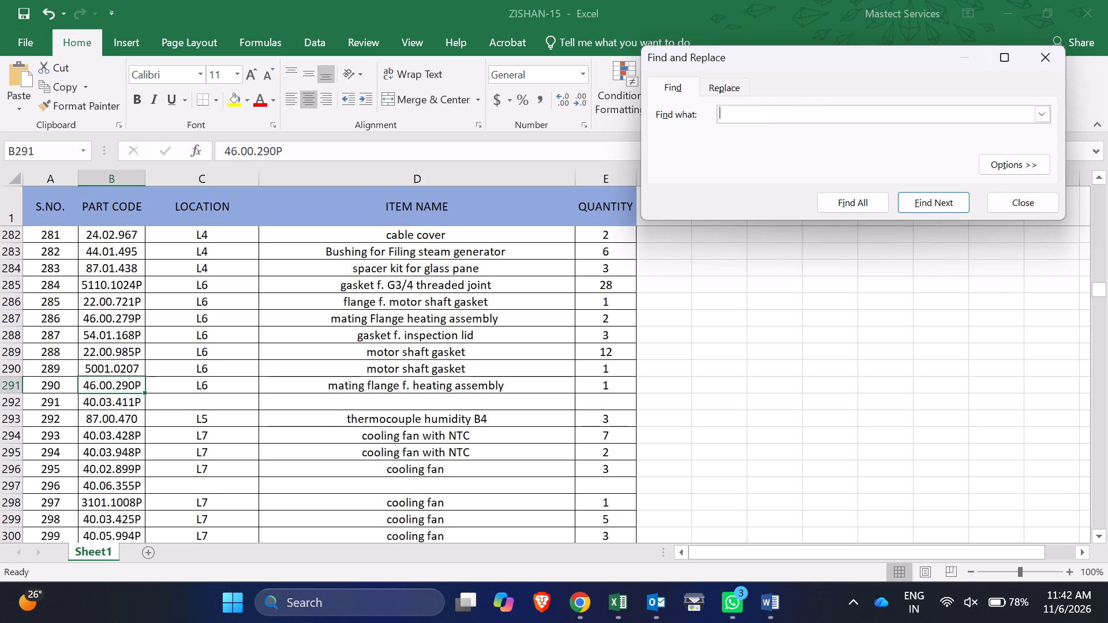
{"action": "left_click", "coordinate": [796, 358]}
{"action": "key", "text": "ctrl+v"}
{"action": "left_click", "coordinate": [826, 358]}
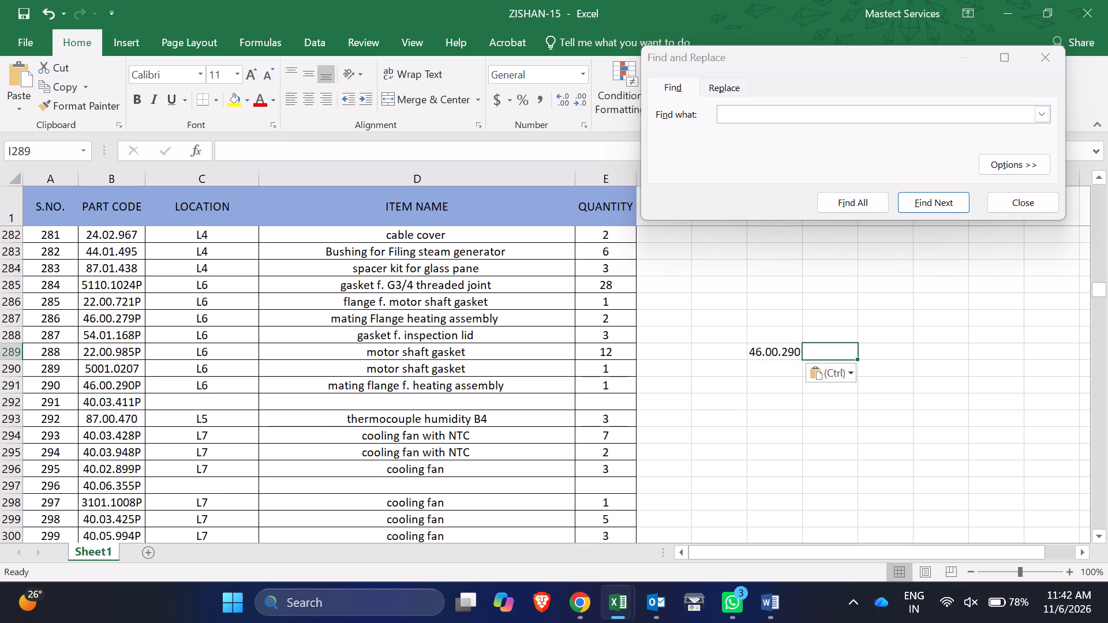
{"action": "key", "text": "5"}
{"action": "key", "text": "Return"}
{"action": "key", "text": "ctrl+s"}
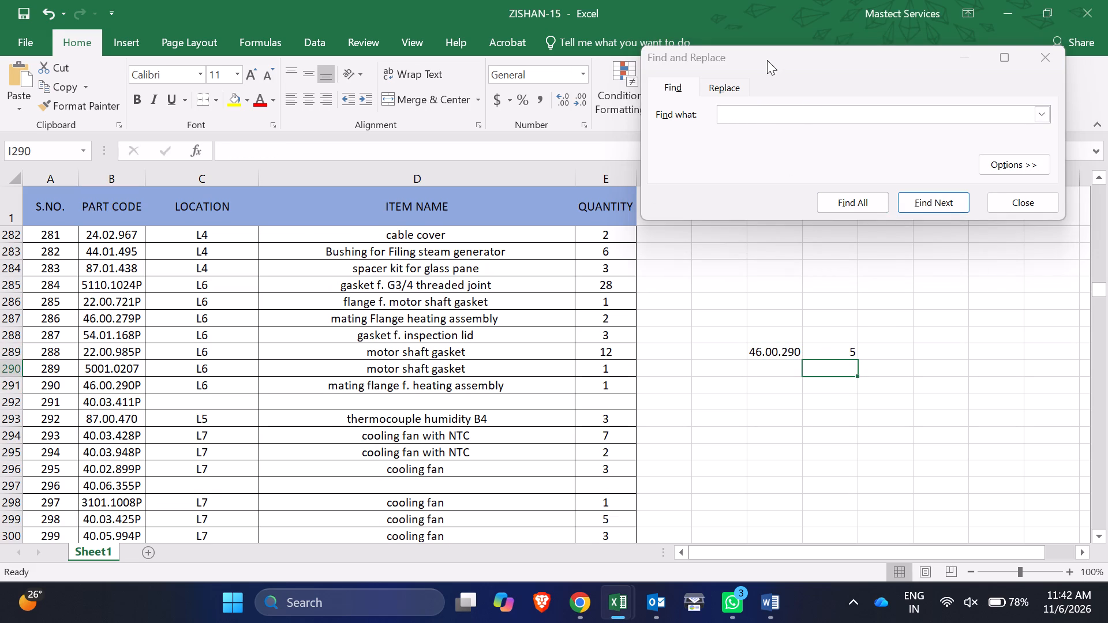
Close the search dialog, return to the first rows of the parts sheet, and save the workbook.
{"action": "left_click", "coordinate": [777, 109]}
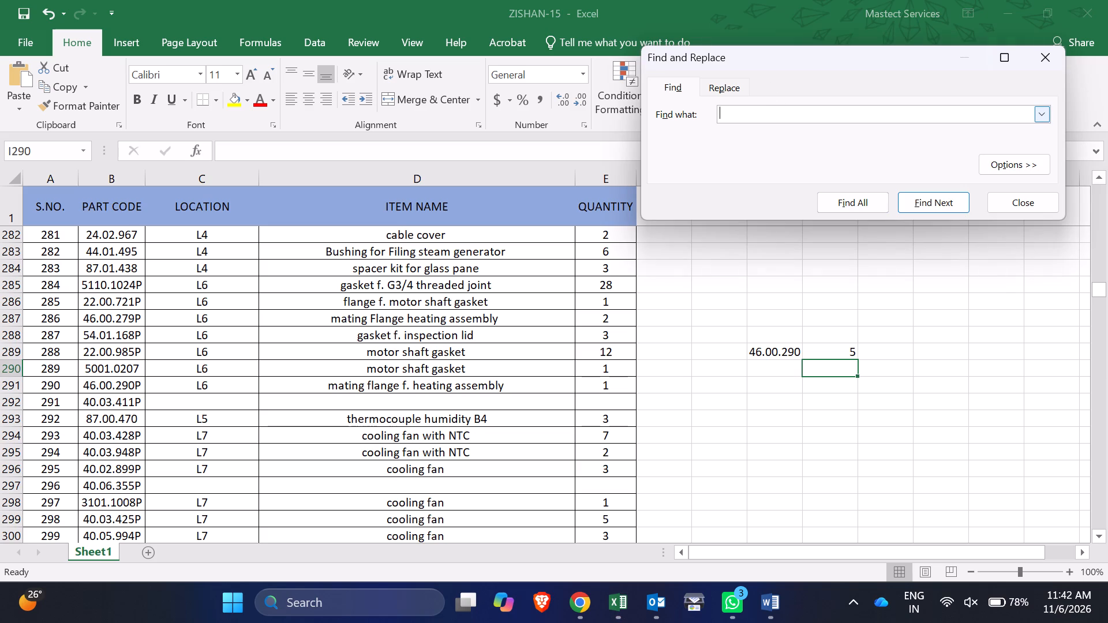
{"action": "left_click", "coordinate": [1058, 54]}
{"action": "scroll", "coordinate": [805, 196], "scroll_direction": "up", "scroll_amount": 7}
{"action": "scroll", "coordinate": [805, 196], "scroll_direction": "right", "scroll_amount": 4}
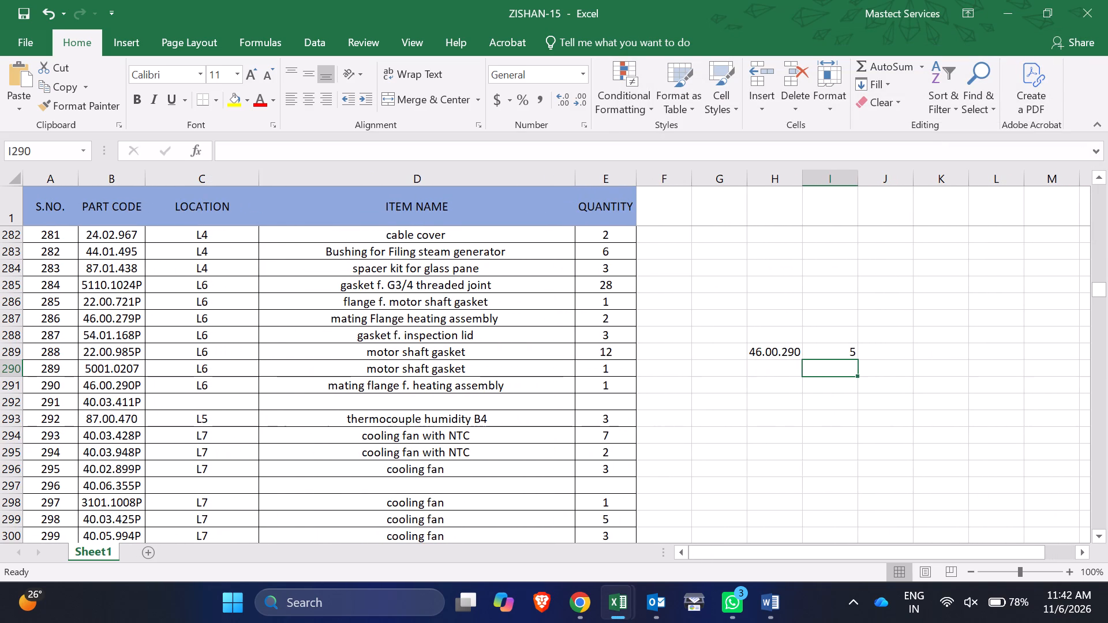
{"action": "scroll", "coordinate": [591, 321], "scroll_direction": "up", "scroll_amount": 13}
{"action": "scroll", "coordinate": [591, 321], "scroll_direction": "up", "scroll_amount": 9}
{"action": "scroll", "coordinate": [591, 321], "scroll_direction": "up", "scroll_amount": 12}
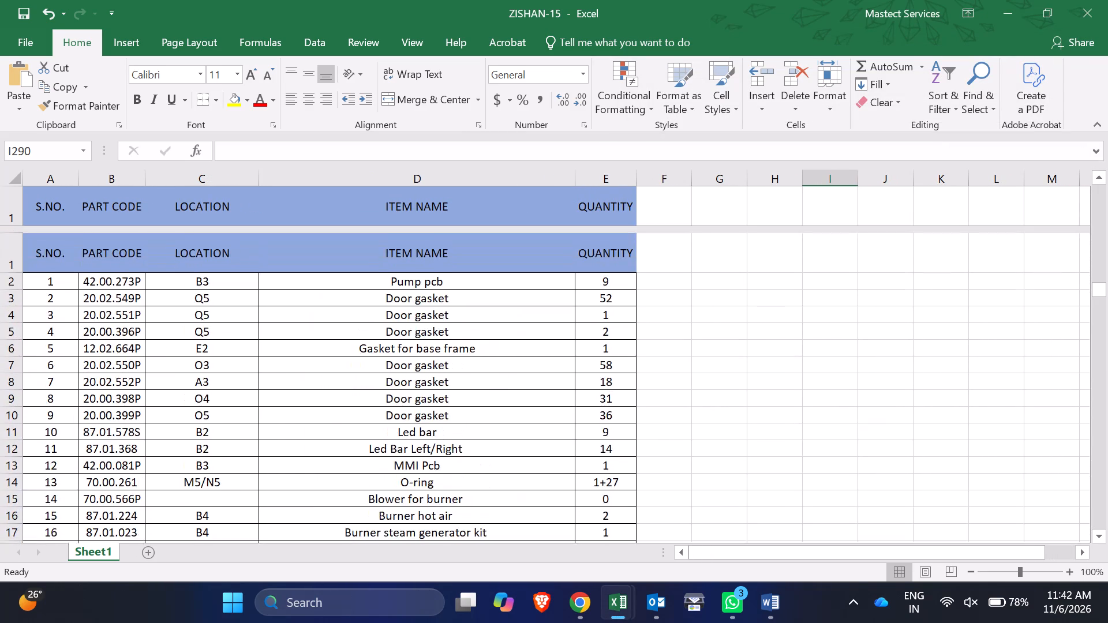
{"action": "scroll", "coordinate": [591, 321], "scroll_direction": "up", "scroll_amount": 16}
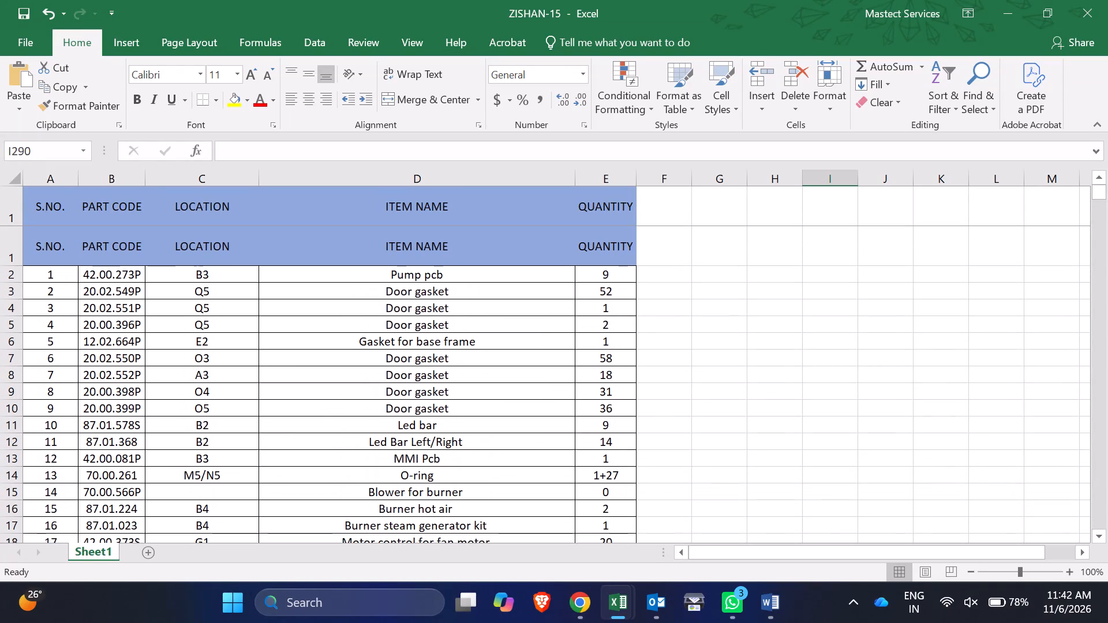
{"action": "key", "text": "ctrl+s"}
{"action": "key", "text": "ctrl+s"}
{"action": "left_click", "coordinate": [548, 331]}
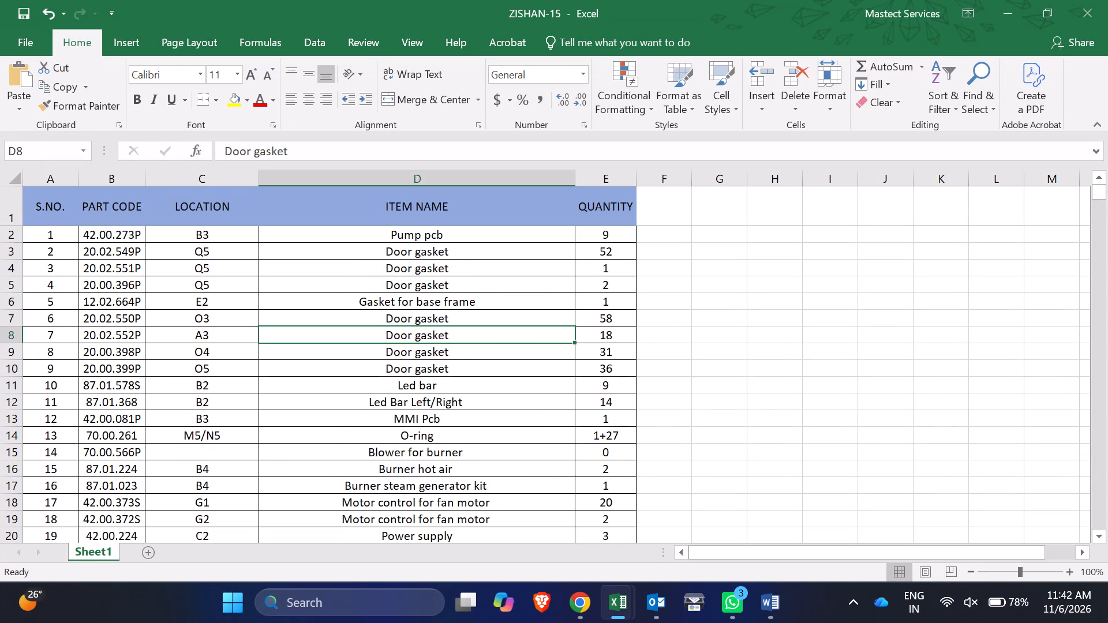
{"action": "key", "text": "ctrl+s"}
{"action": "key", "text": "ctrl+s"}
{"action": "key", "text": "ctrl+s"}
{"action": "key", "text": "ctrl+s"}
{"action": "key", "text": "ctrl+s"}
{"action": "key", "text": "ctrl+s"}
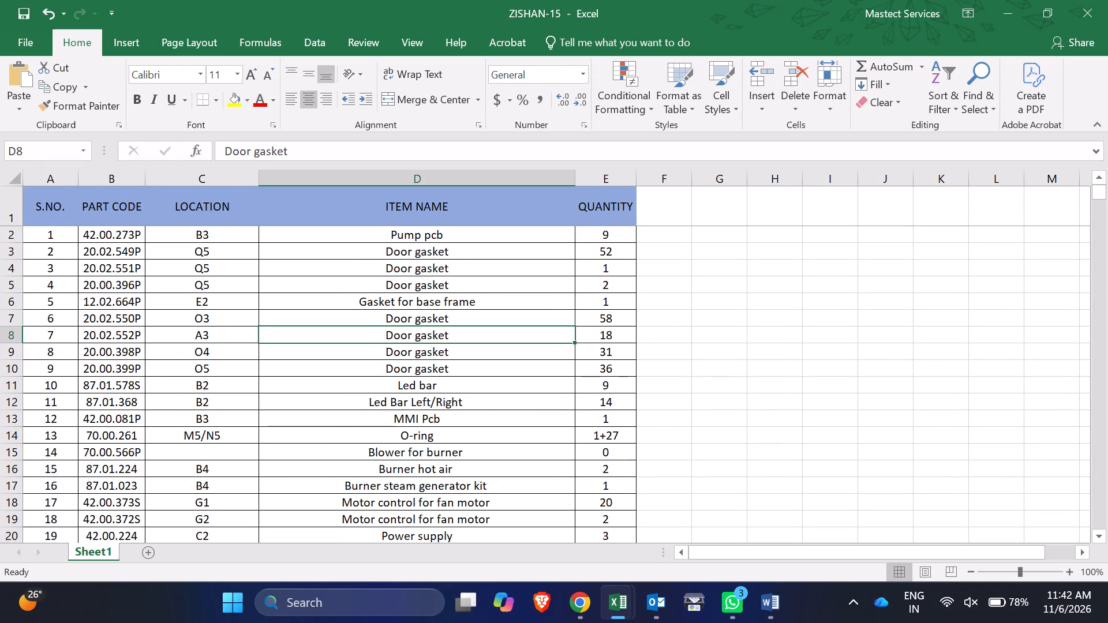
{"action": "left_click", "coordinate": [529, 318]}
{"action": "key", "text": "ctrl+s"}
{"action": "key", "text": "ctrl+s"}
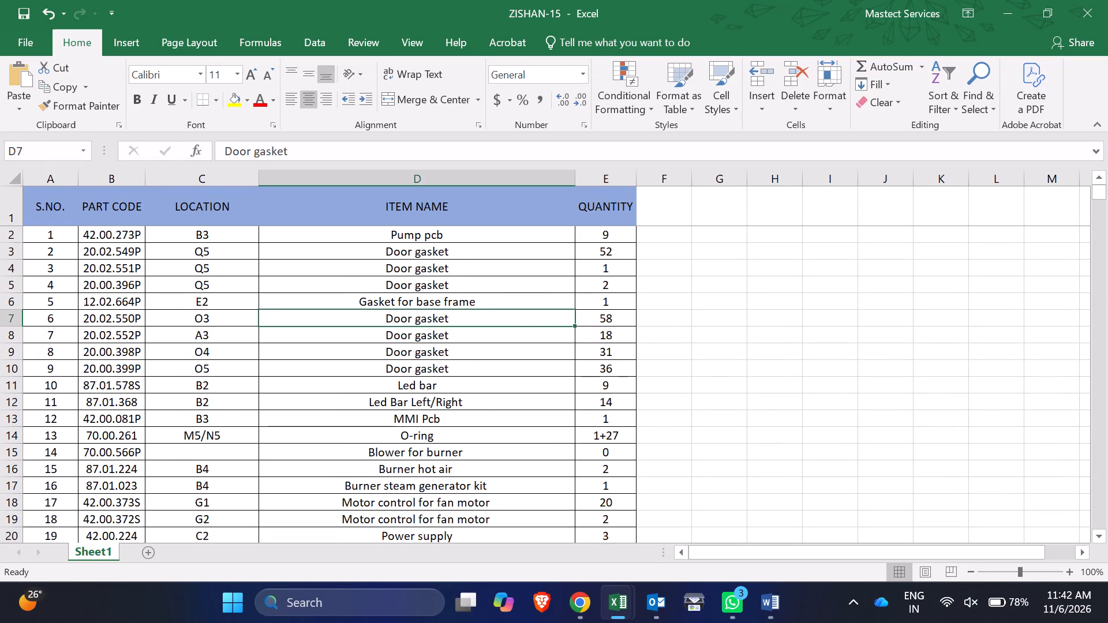
{"action": "key", "text": "ctrl+s"}
{"action": "key", "text": "ctrl+s"}
{"action": "key", "text": "ctrl+s"}
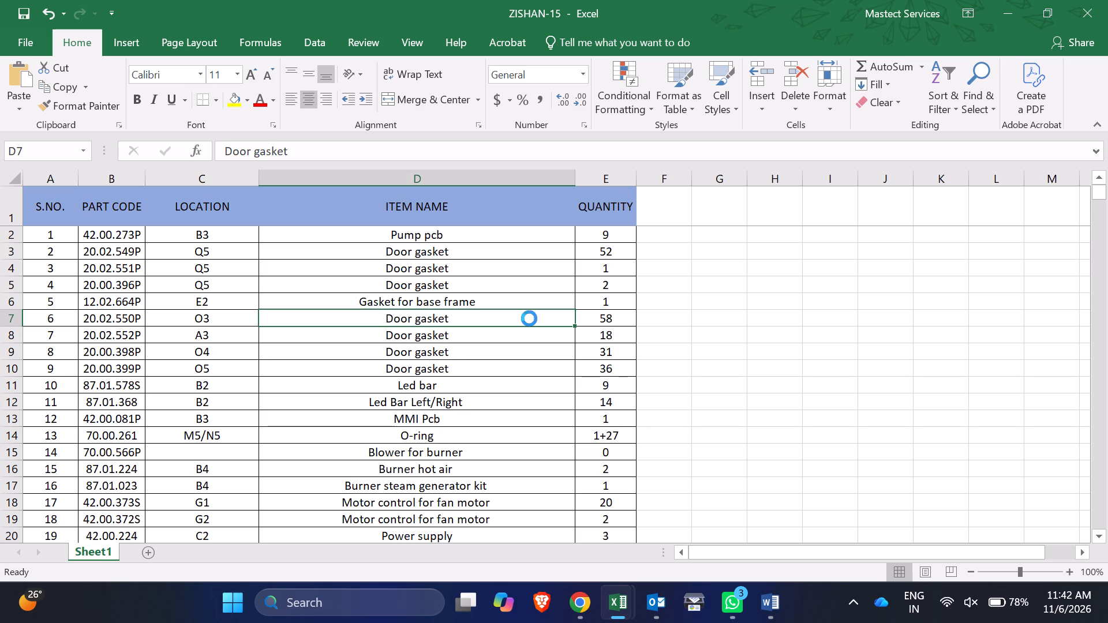
Save the ZISHAN-15 stock workbook again with the parts sheet at its first rows.
{"action": "key", "text": "ctrl+s"}
{"action": "key", "text": "ctrl+s"}
{"action": "key", "text": "ctrl+s"}
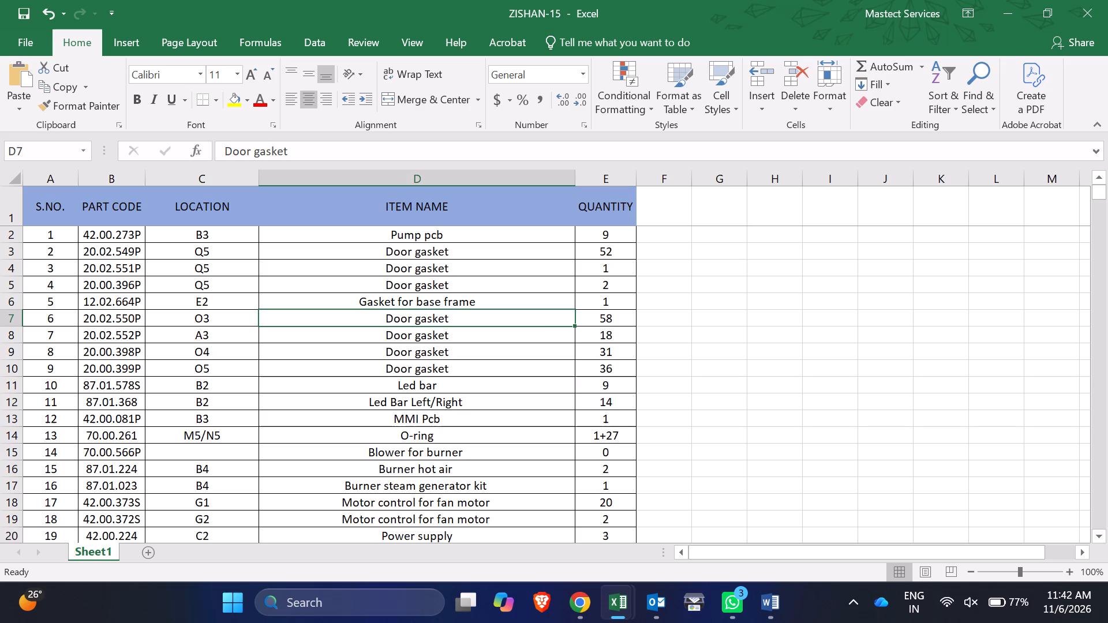
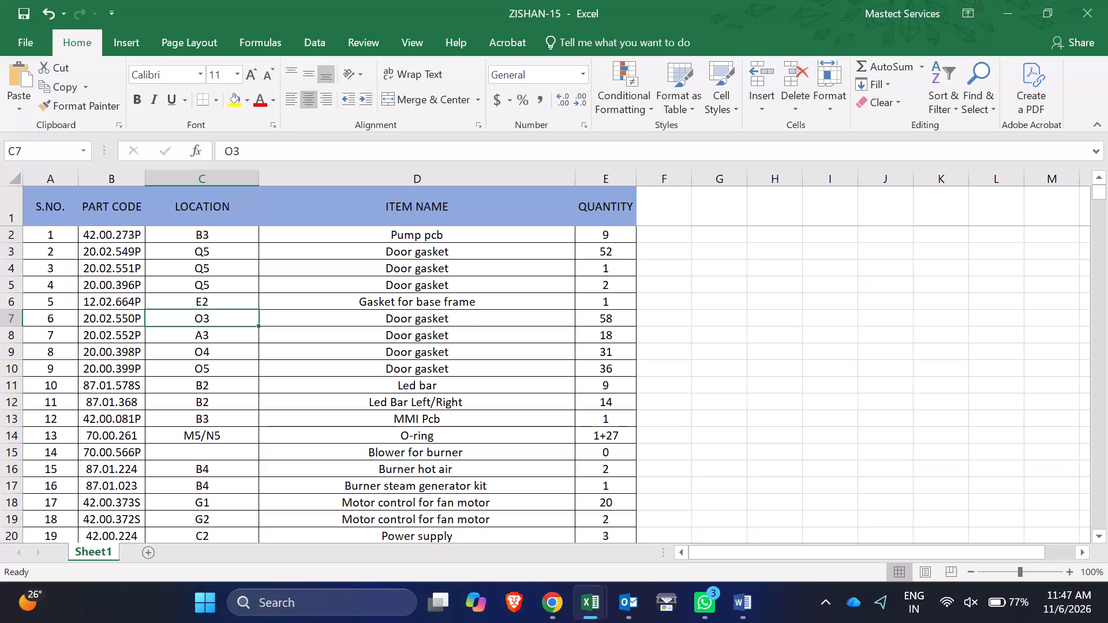
Save the ZISHAN-15 workbook.
{"action": "key", "text": "ctrl+s"}
{"action": "key", "text": "ctrl+s"}
{"action": "key", "text": "ctrl+s"}
{"action": "key", "text": "ctrl+s"}
{"action": "key", "text": "ctrl+s"}
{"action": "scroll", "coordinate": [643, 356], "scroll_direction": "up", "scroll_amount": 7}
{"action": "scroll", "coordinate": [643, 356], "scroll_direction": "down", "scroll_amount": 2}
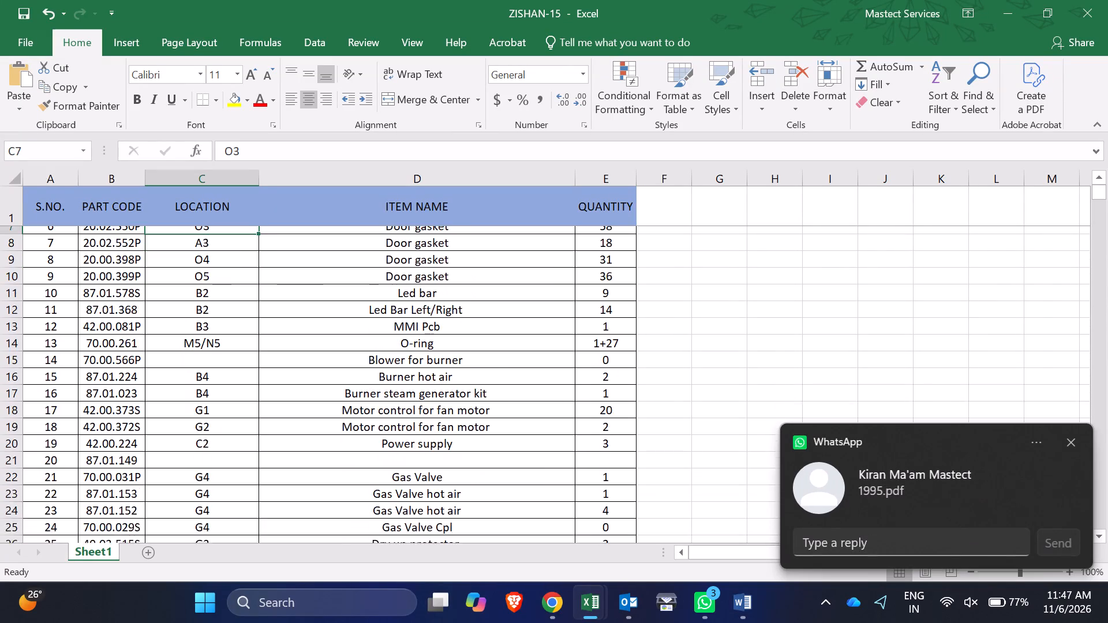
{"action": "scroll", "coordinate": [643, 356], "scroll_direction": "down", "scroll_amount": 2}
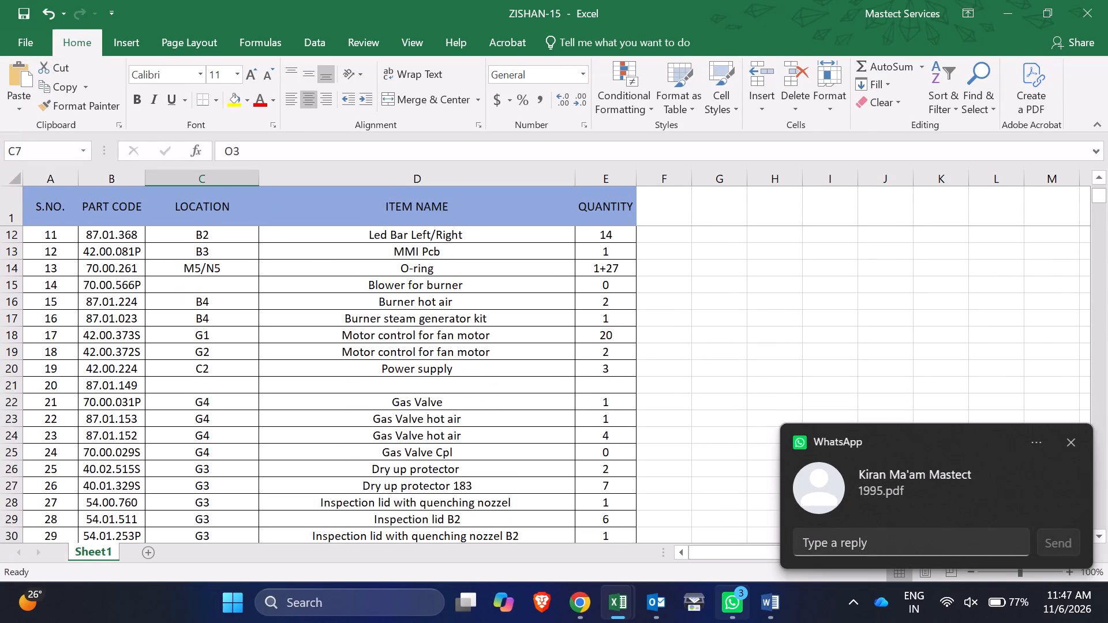